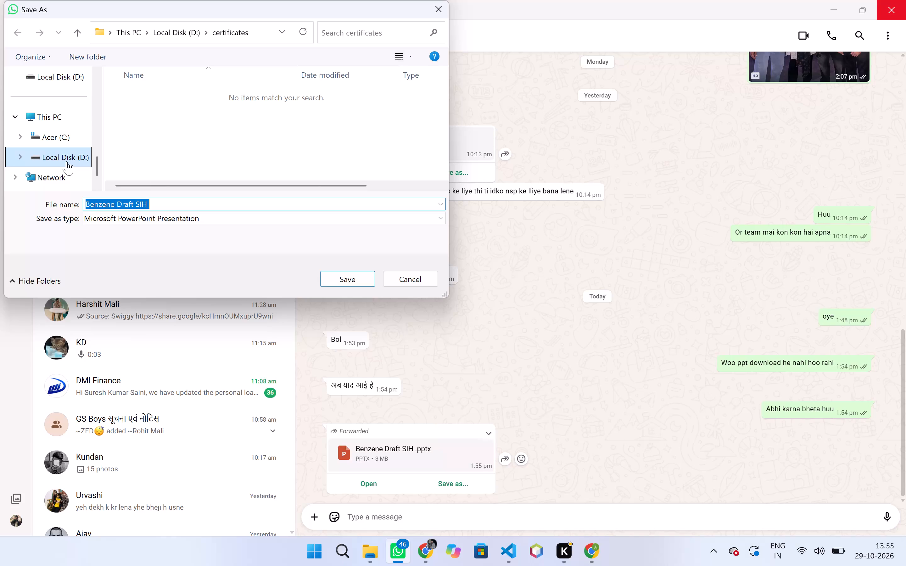
# Browse to Local Disk (D:) to choose a save location for the Benzene Draft SIH presentation.
pyautogui.click(67, 161)
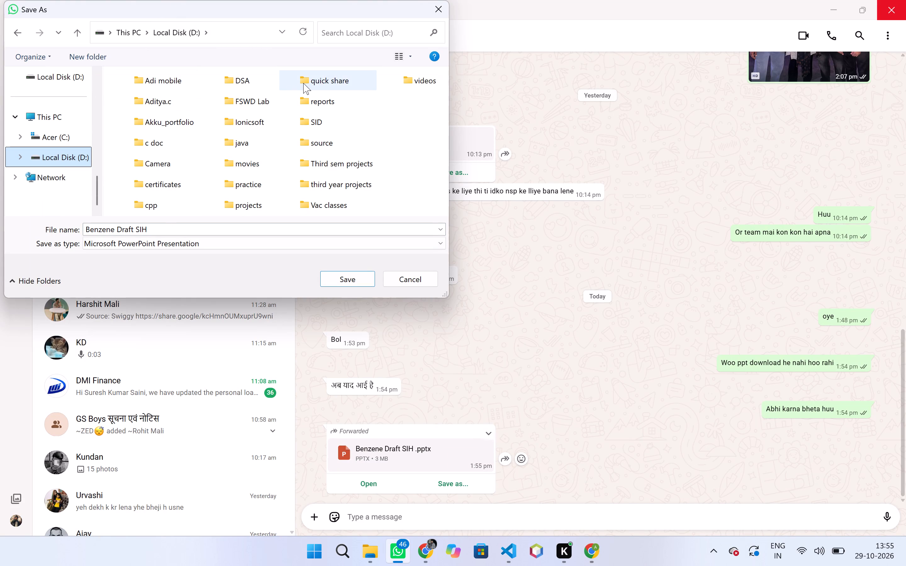
pyautogui.hscroll(-2, 303, 83)
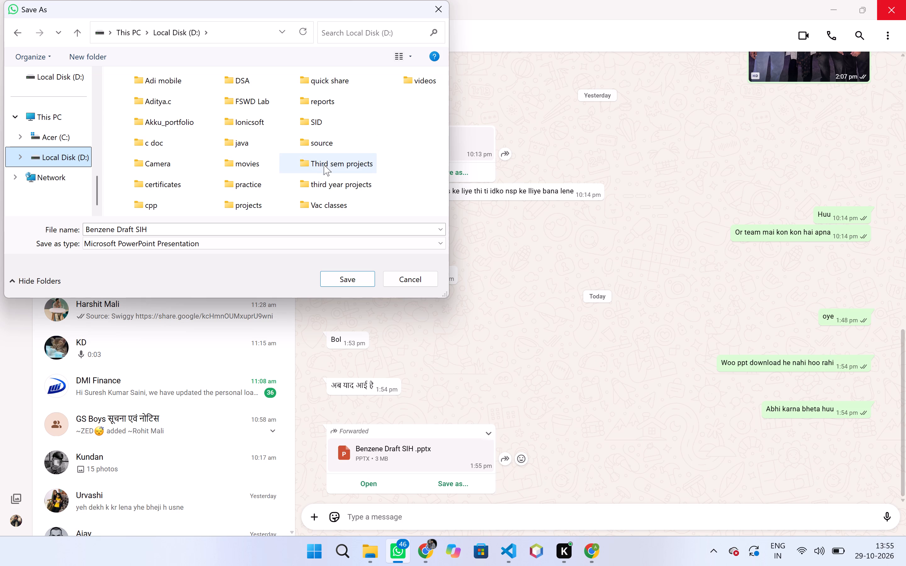
# Choose the _5thsem folder inside the reports folder as the save location for the presentation.
pyautogui.doubleClick(330, 106)
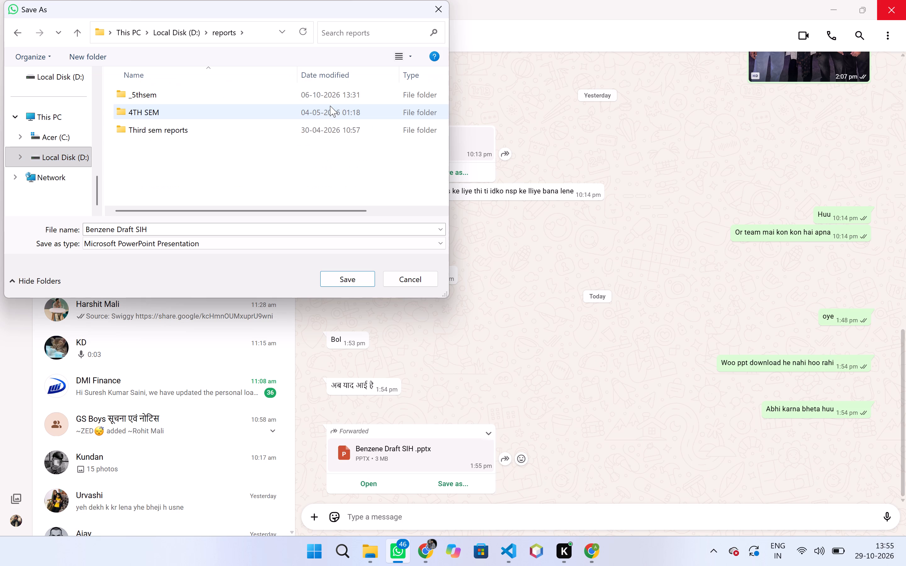
pyautogui.doubleClick(204, 98)
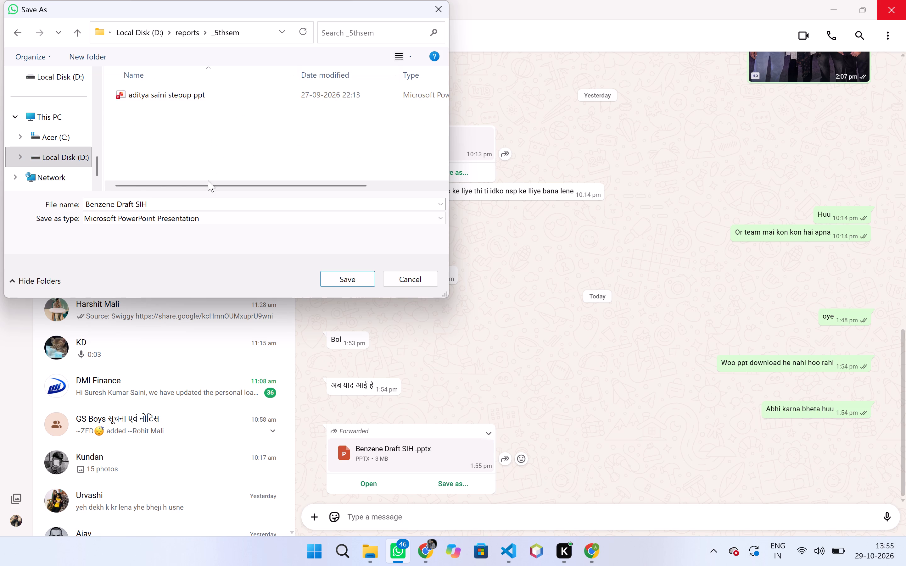
# Replace the presentation's file name with nsp.
pyautogui.click(205, 208)
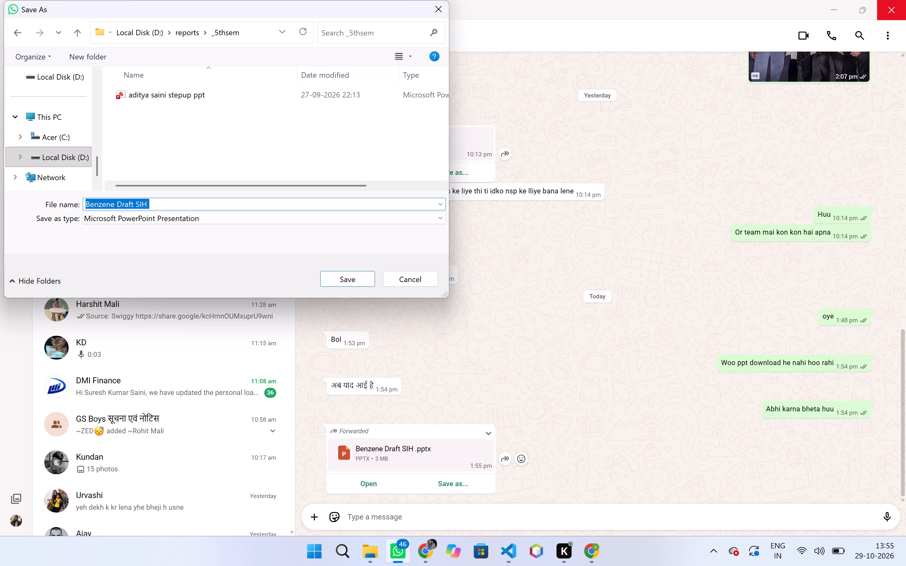
pyautogui.press('BackSpace')
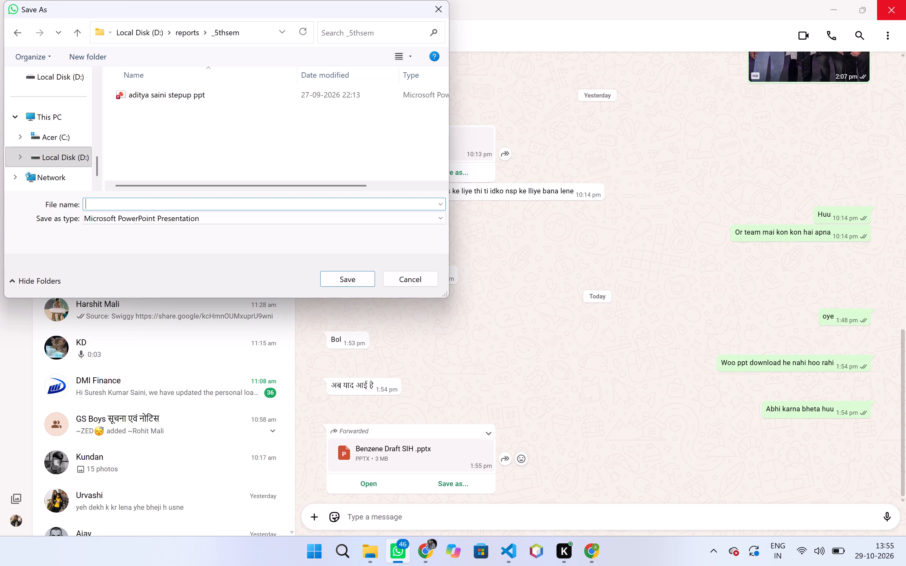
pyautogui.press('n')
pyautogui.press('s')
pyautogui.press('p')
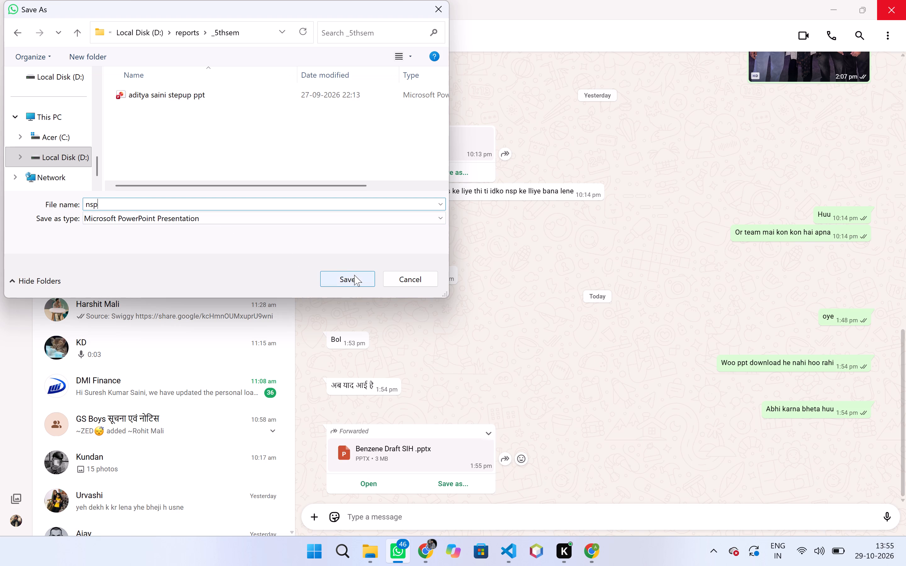
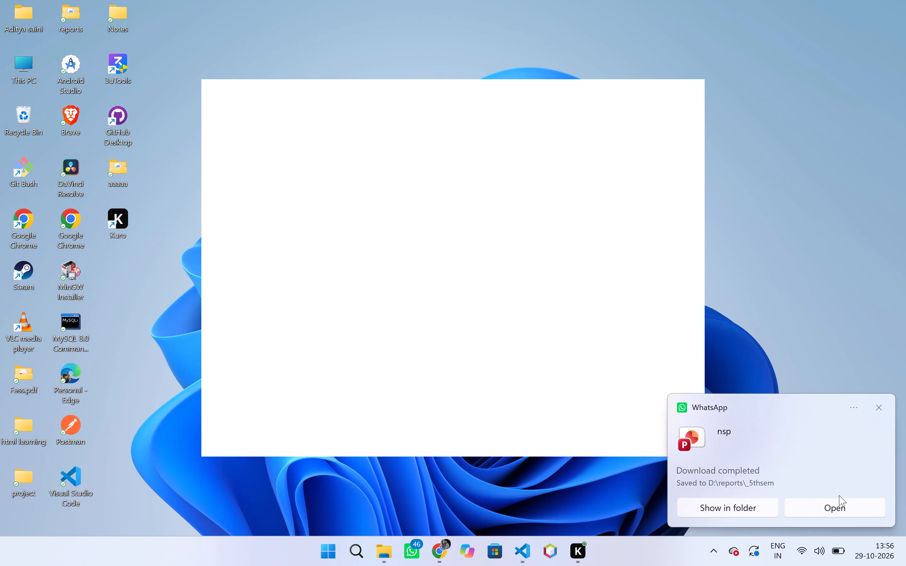
# Dismiss the WhatsApp download notification for the nsp presentation.
pyautogui.click(881, 404)
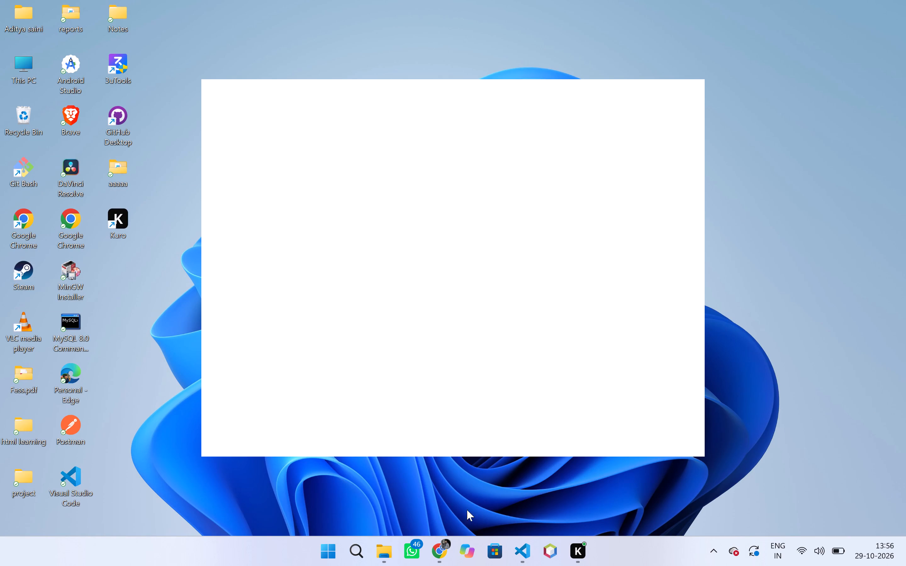
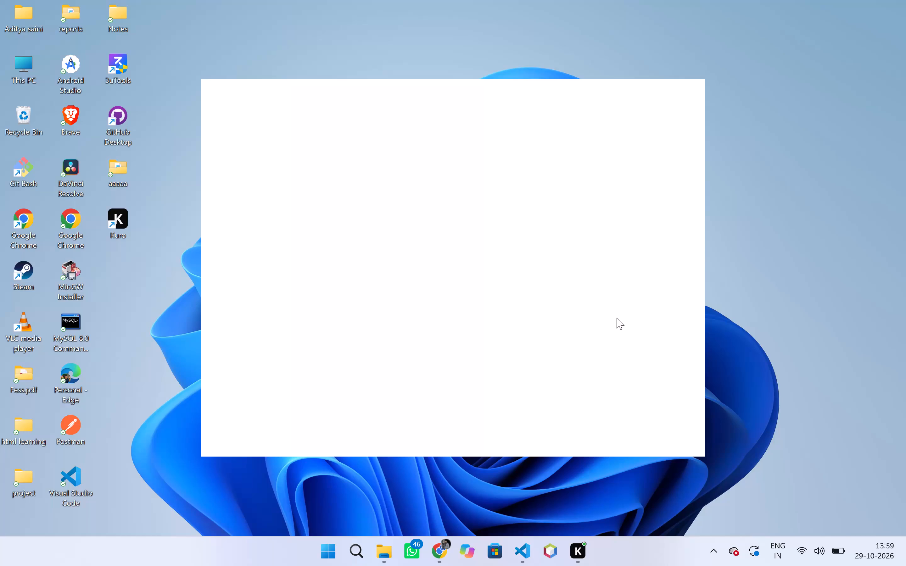
# Open File Explorer at This PC and go into Local Disk (D:).
pyautogui.doubleClick(15, 78)
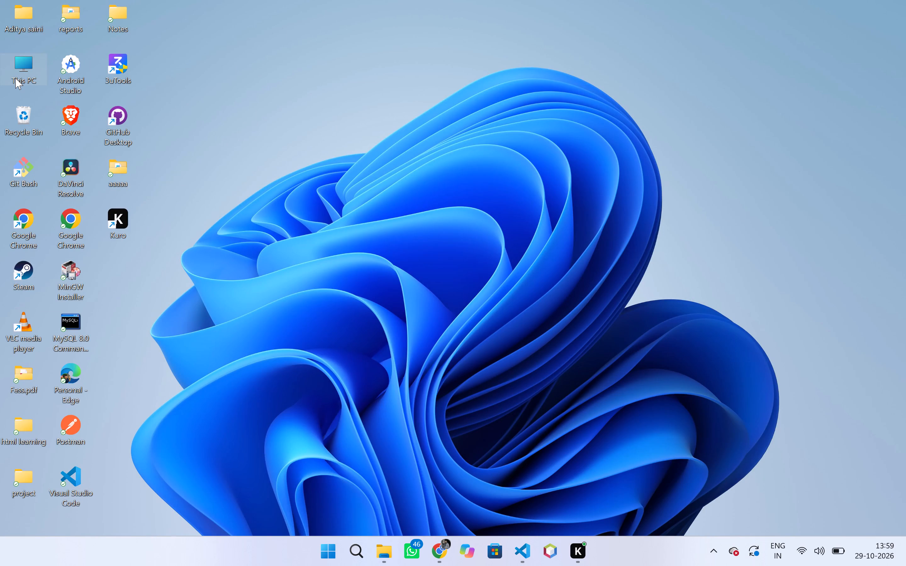
pyautogui.doubleClick(391, 110)
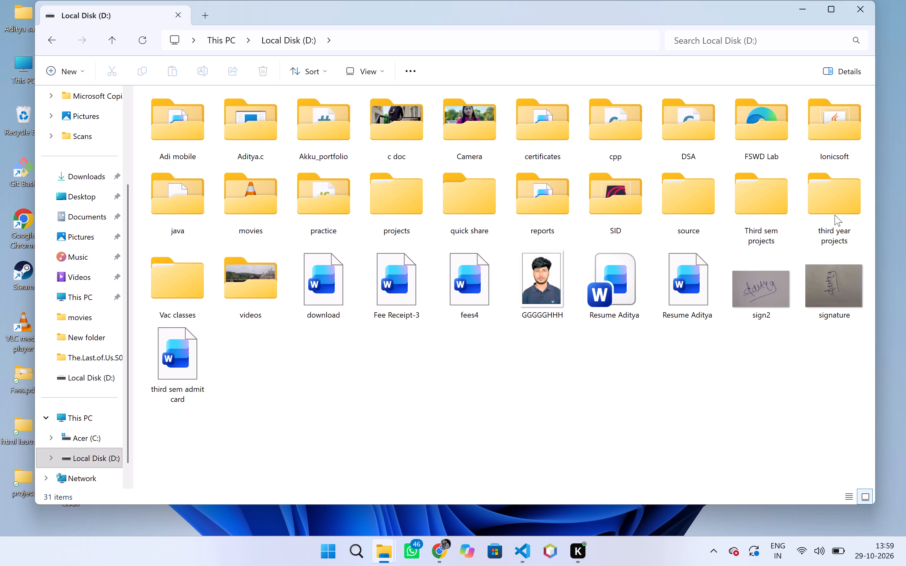
# Look through the reports, _5thsem, third year projects and SID folders on Local Disk (D:) for the hackathon presentation.
pyautogui.doubleClick(561, 199)
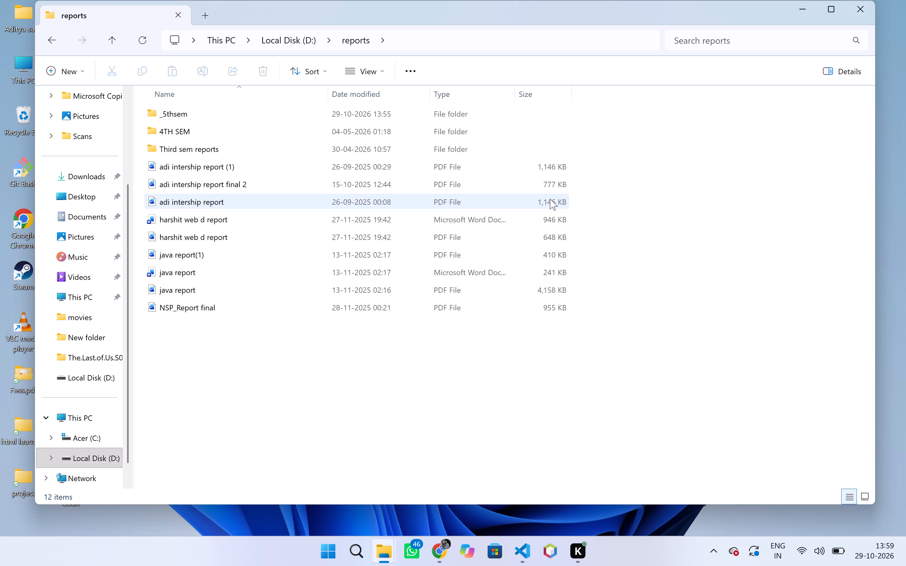
pyautogui.doubleClick(269, 112)
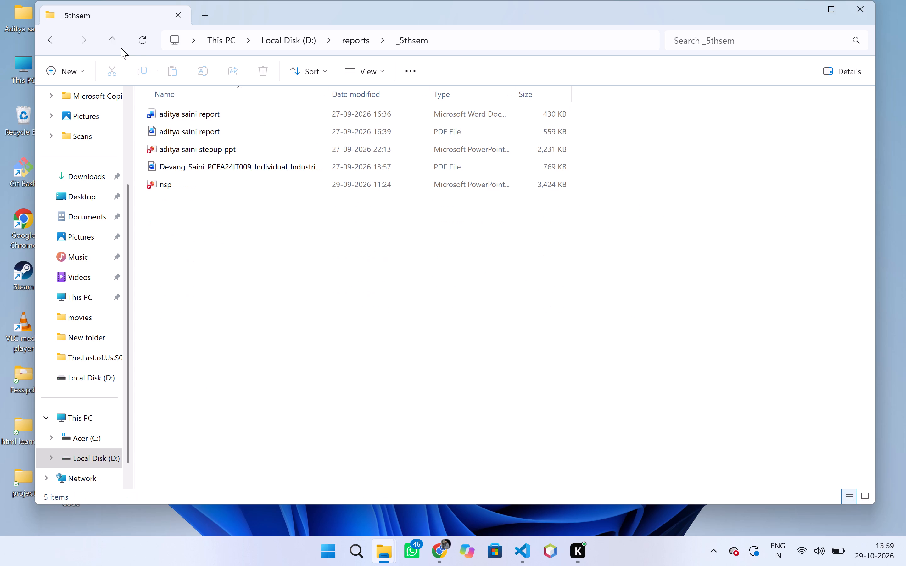
pyautogui.click(48, 42)
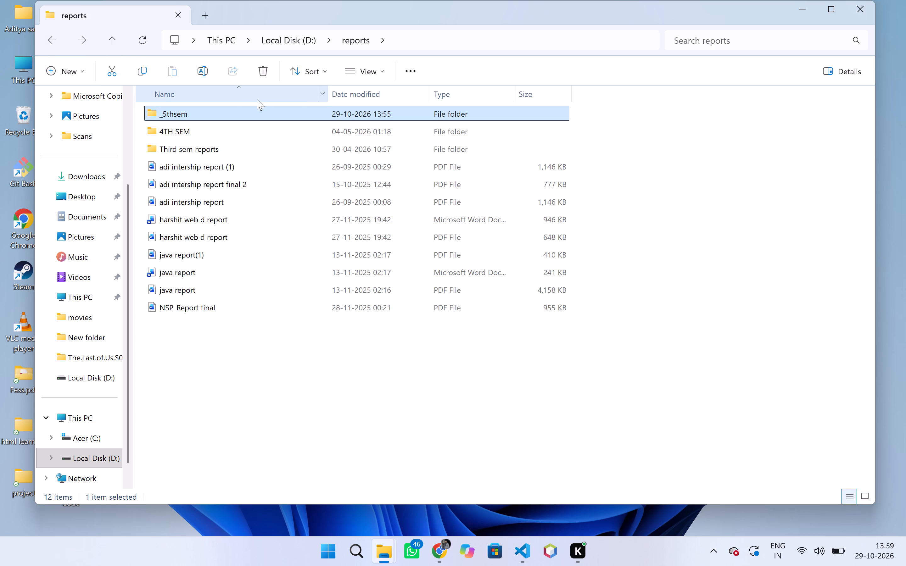
pyautogui.click(50, 34)
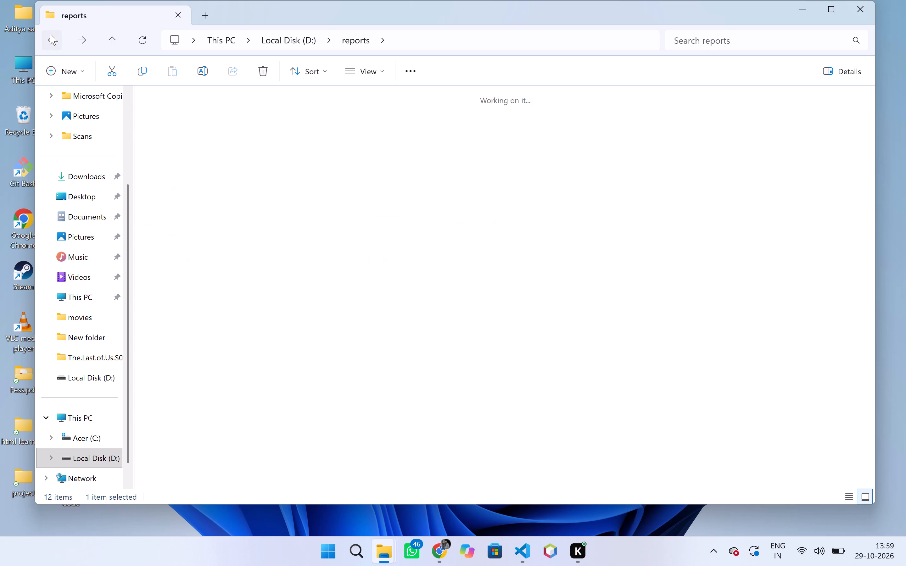
pyautogui.doubleClick(856, 236)
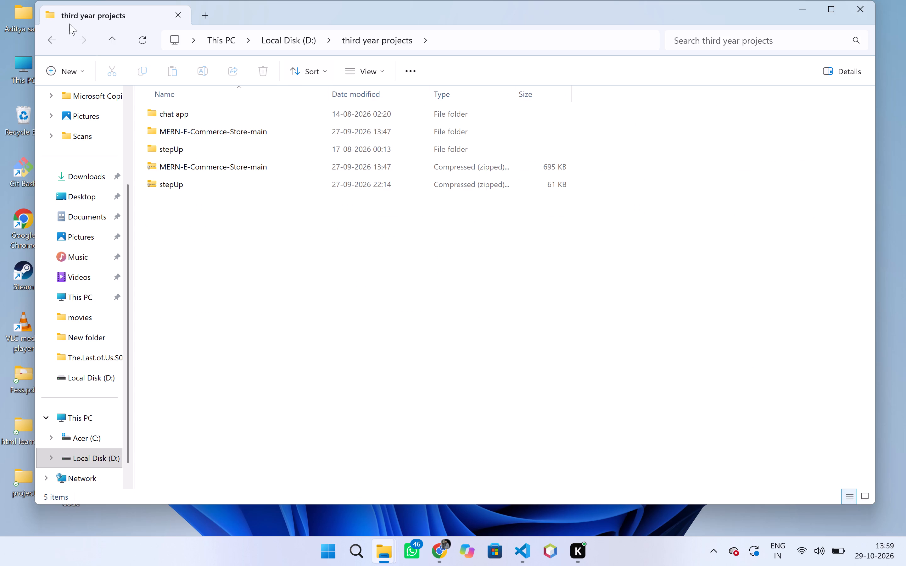
pyautogui.click(49, 36)
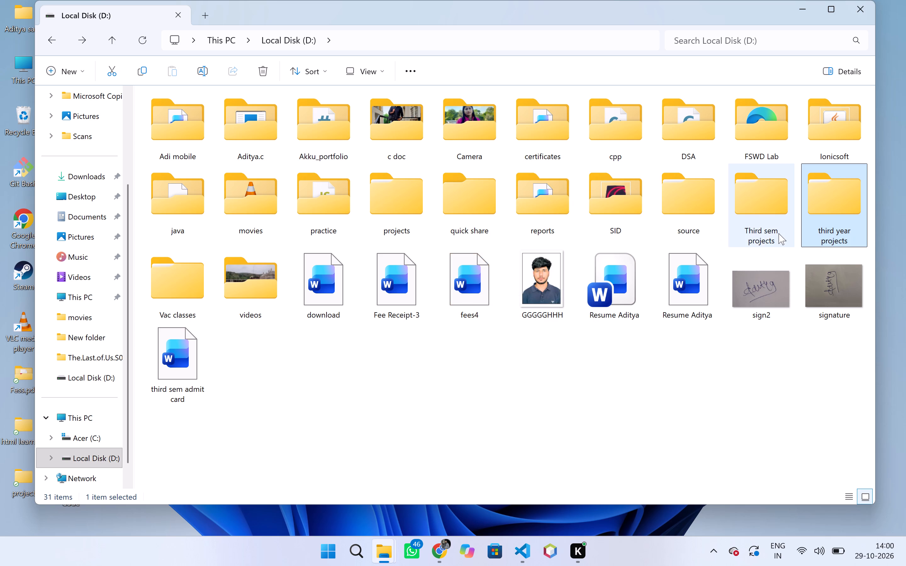
pyautogui.doubleClick(612, 215)
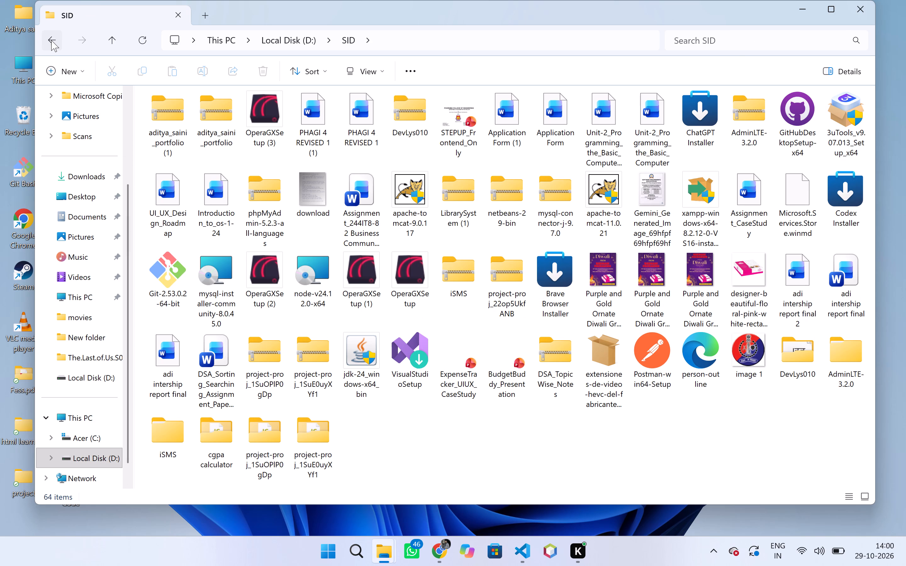
pyautogui.click(51, 40)
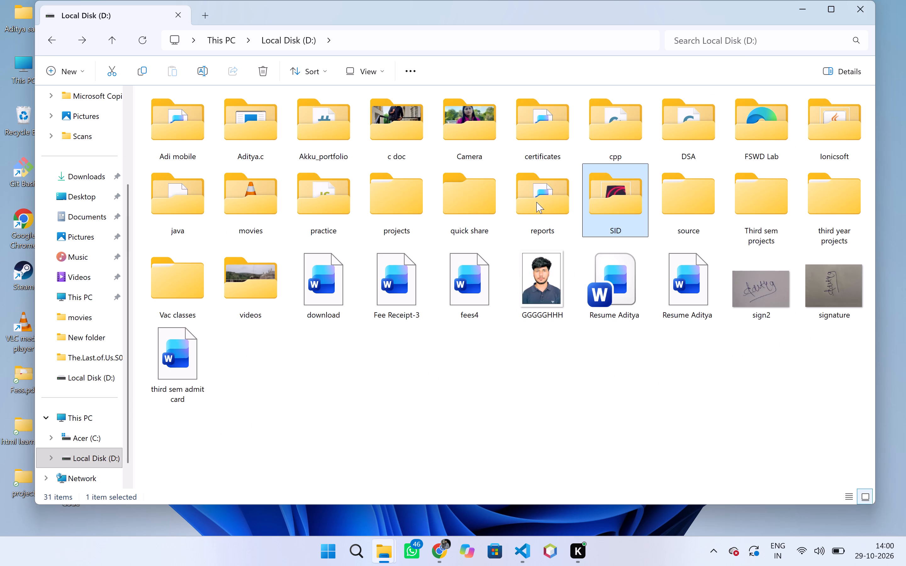
# Open the nsp presentation from the _5thsem folder inside reports on Local Disk (D:) and maximise its window.
pyautogui.doubleClick(543, 202)
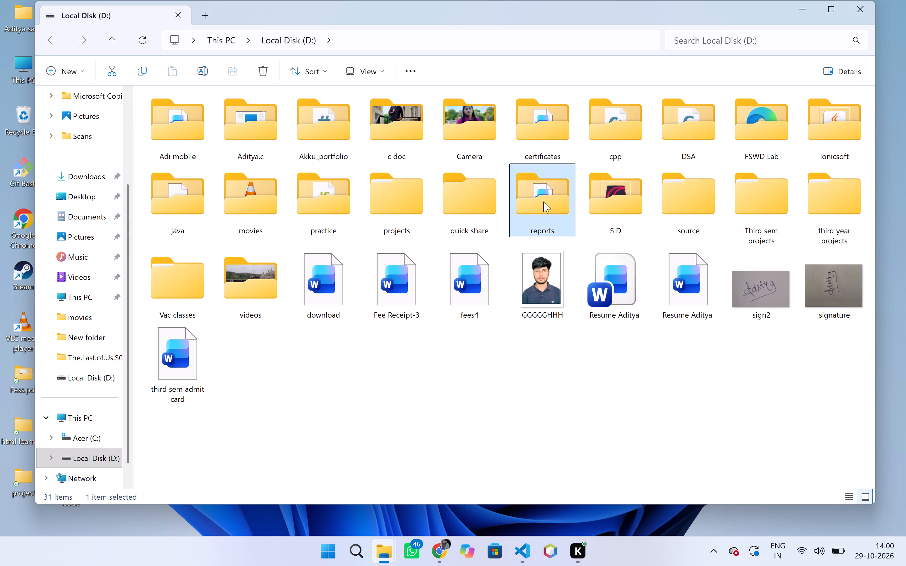
pyautogui.doubleClick(260, 110)
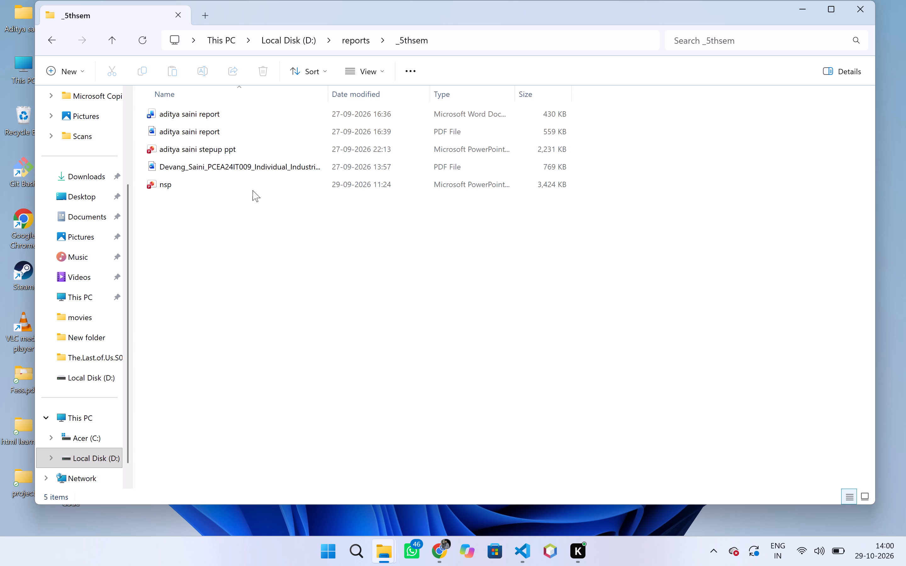
pyautogui.doubleClick(235, 186)
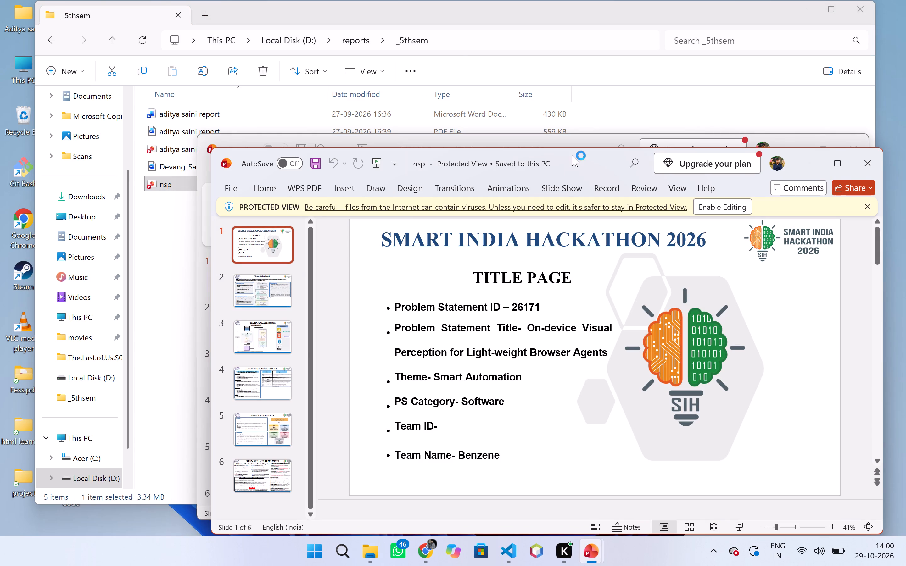
pyautogui.click(832, 161)
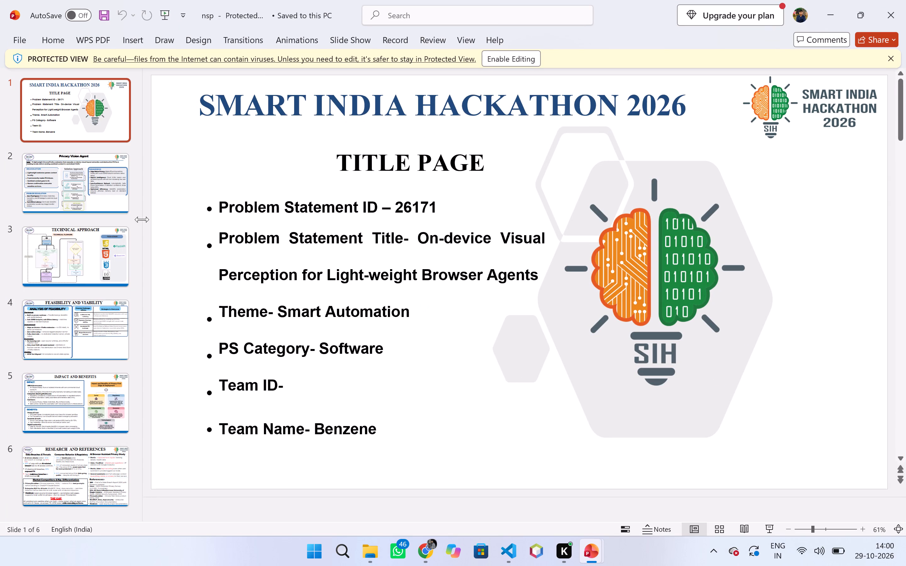
# Examine the nsp presentation's Privacy Vision Agent slide.
pyautogui.click(111, 179)
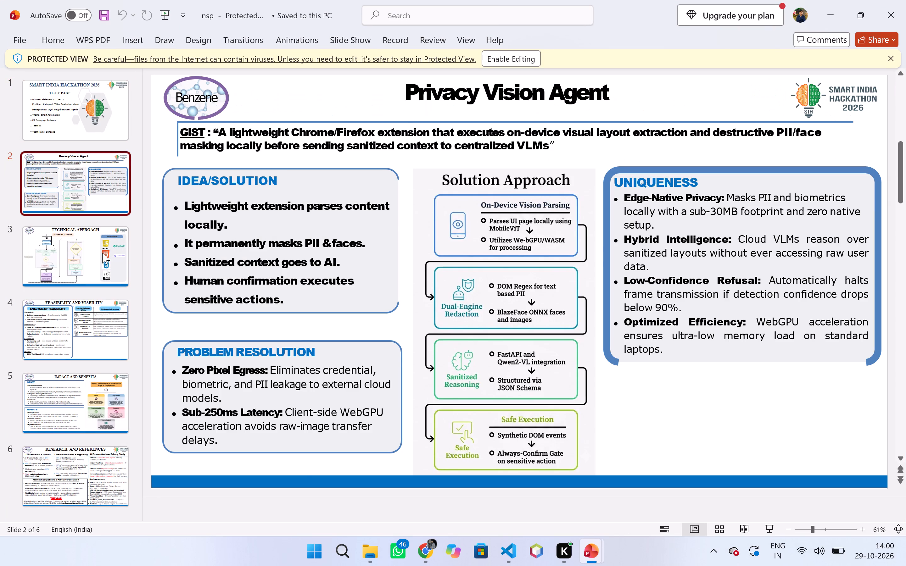
# Examine the Technical Approach, Feasibility and Viability, Impact and Benefits, and Research and References slides, finishing back on Impact and Benefits.
pyautogui.click(102, 253)
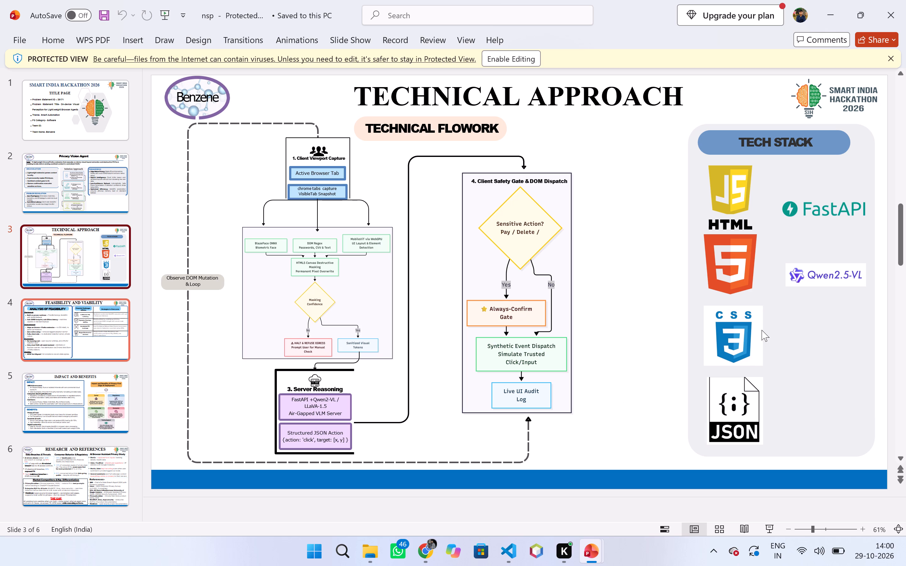
pyautogui.hscroll(-1, 762, 330)
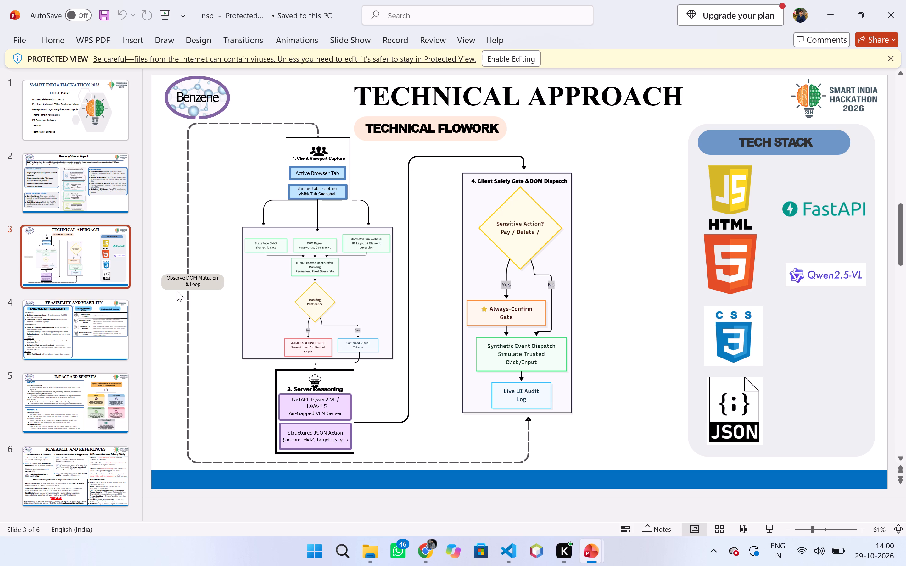
pyautogui.click(93, 316)
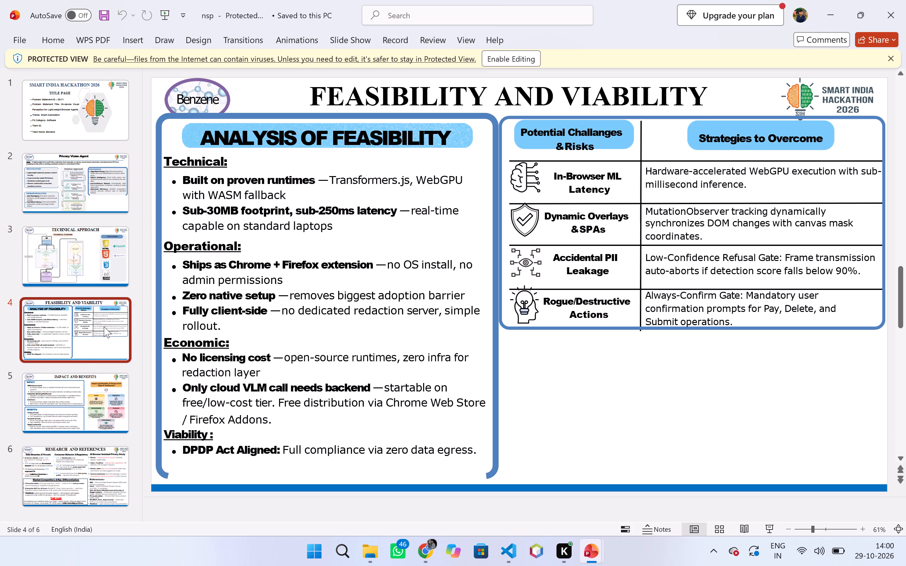
pyautogui.click(79, 392)
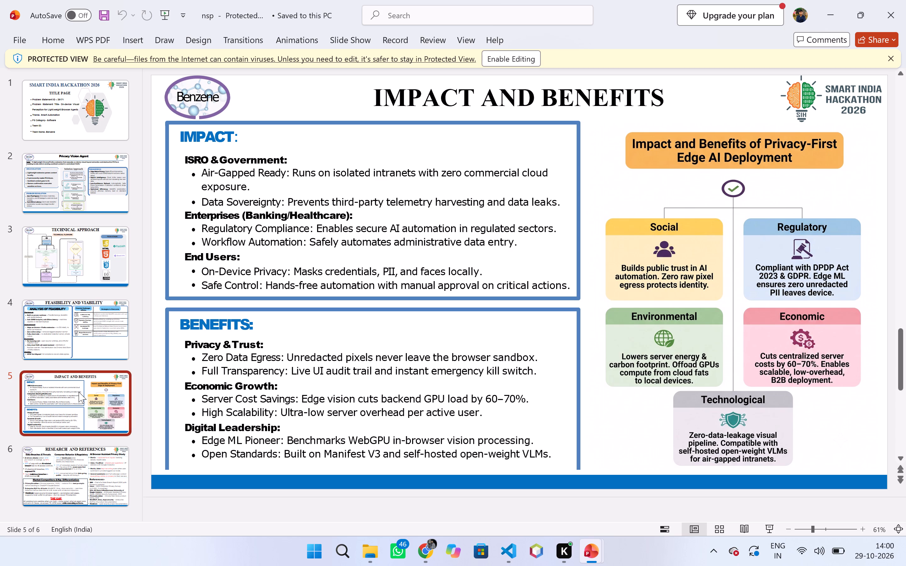
pyautogui.click(91, 478)
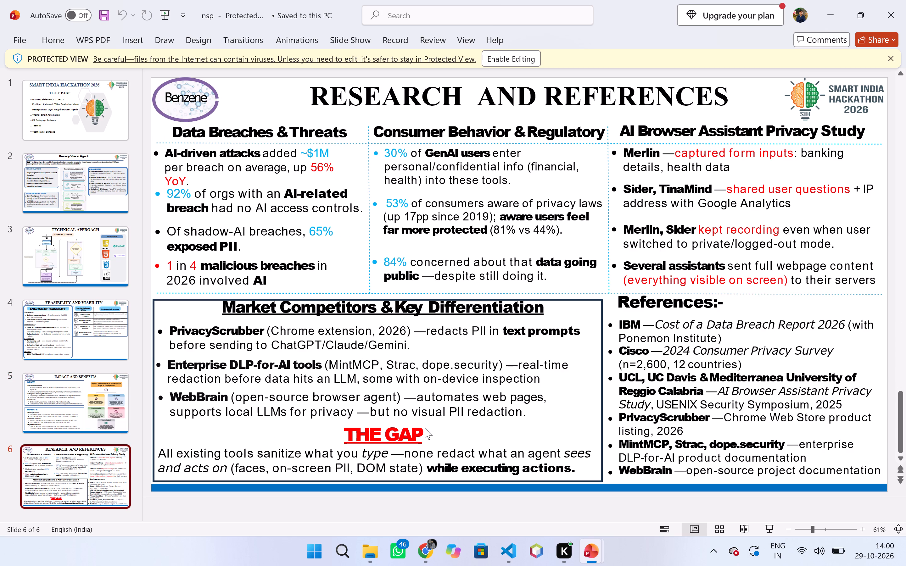
pyautogui.scroll(-2, 438, 438)
pyautogui.click(98, 386)
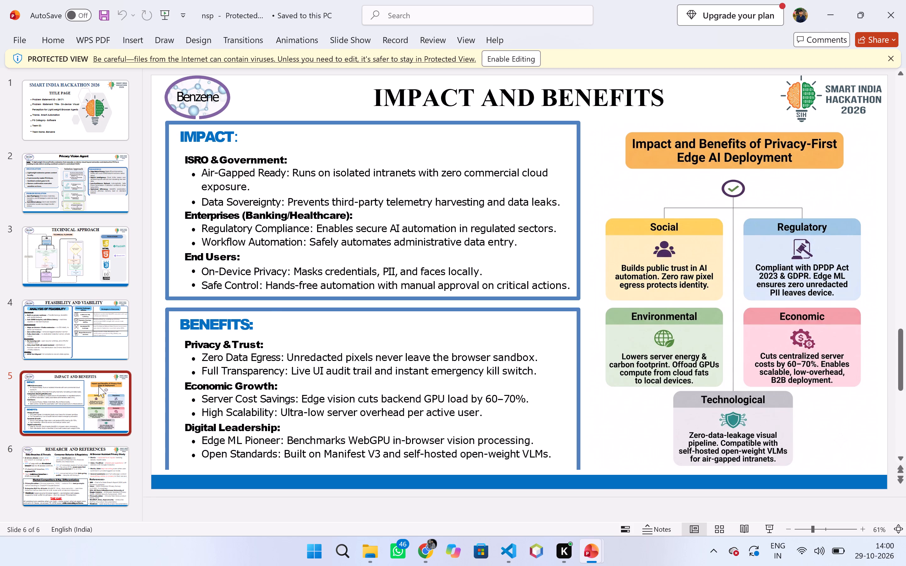
# Close the nsp presentation.
pyautogui.click(905, 0)
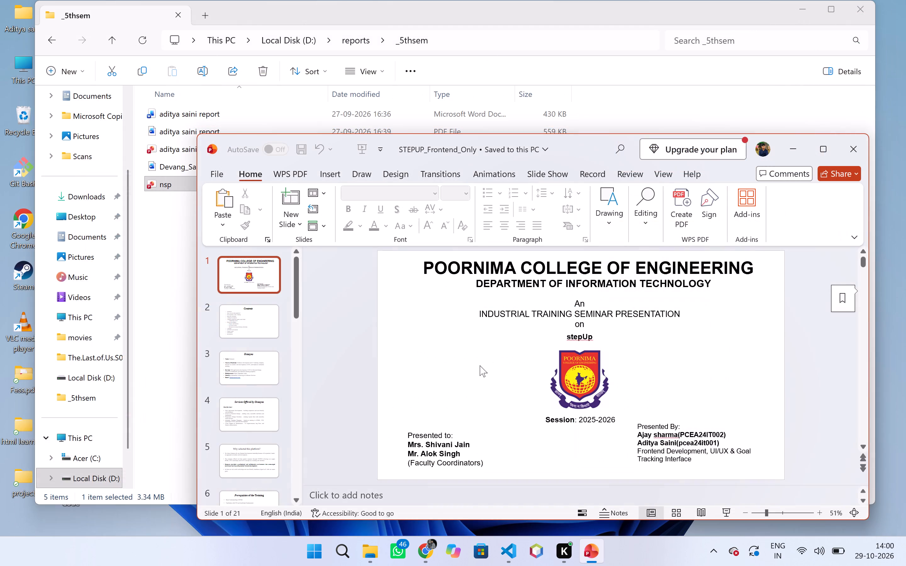
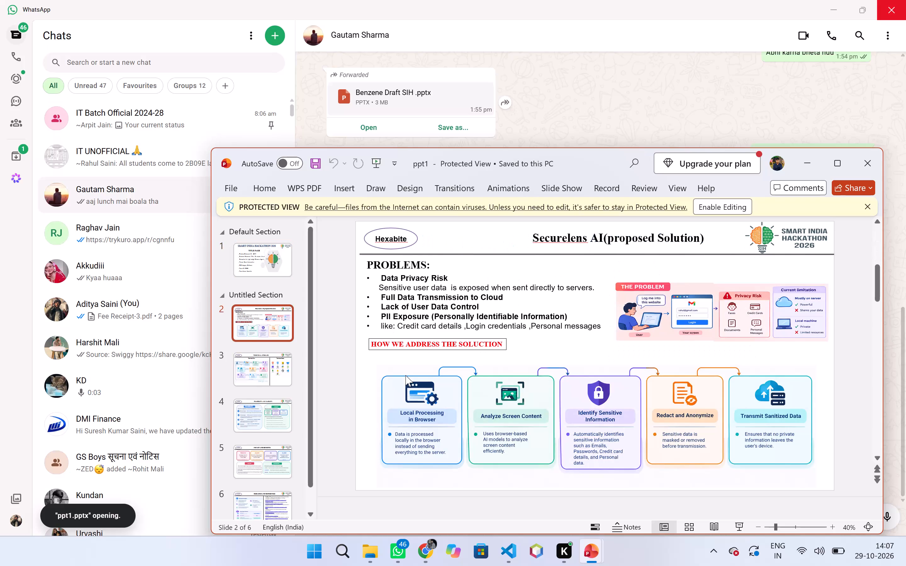
# Examine all slides of the ppt1 hackathon presentation, from the title page through the proposed solution to Research and References.
pyautogui.press('Down')
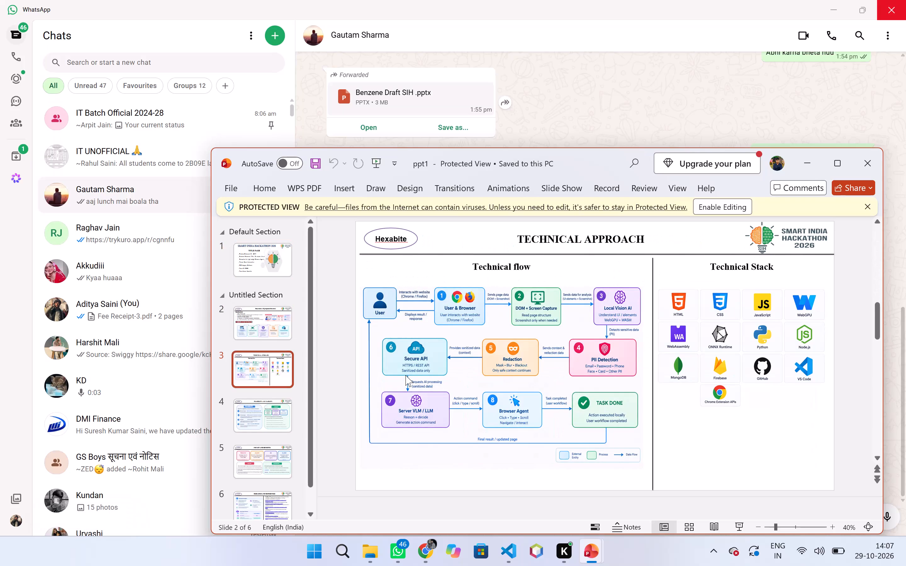
pyautogui.press('Down')
pyautogui.press('Down')
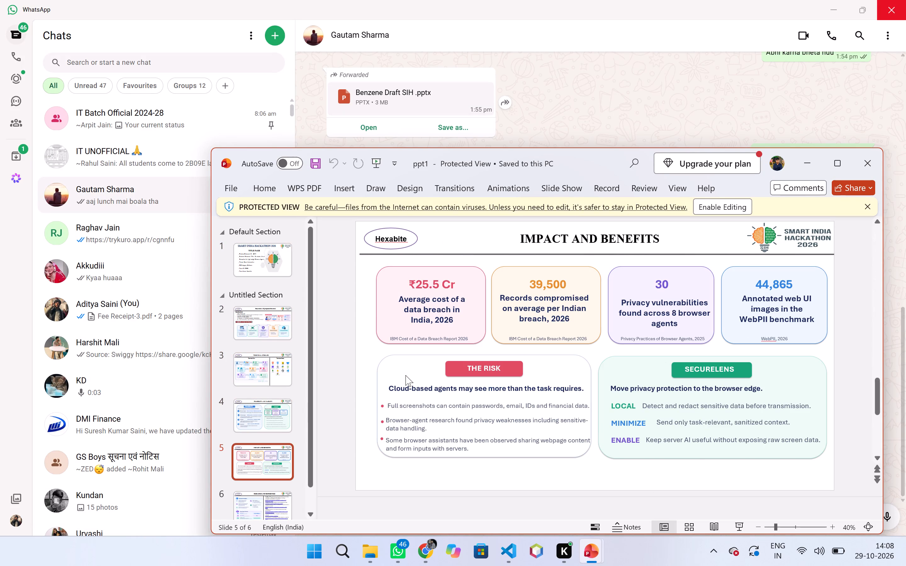
pyautogui.press('Down')
pyautogui.press('Down')
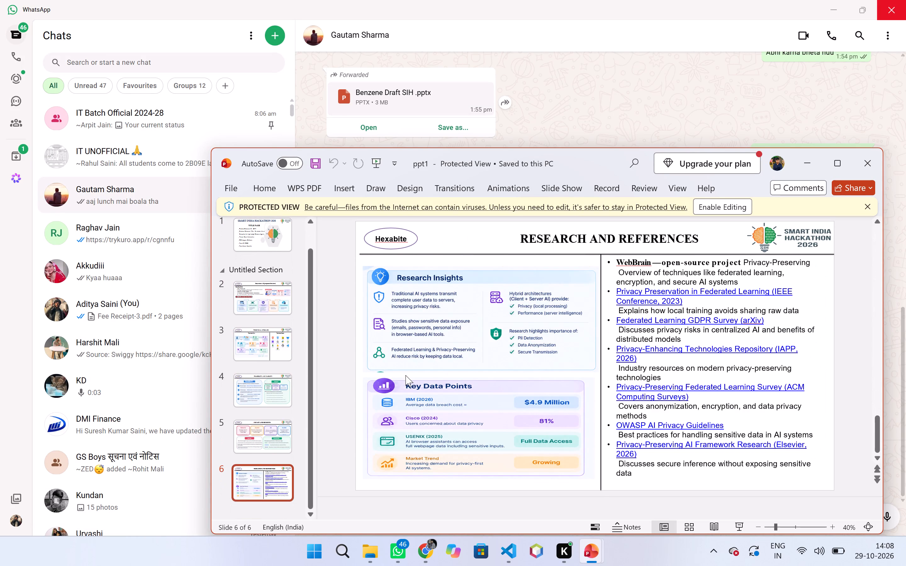
pyautogui.press('Down')
pyautogui.press('Up')
pyautogui.press('Up')
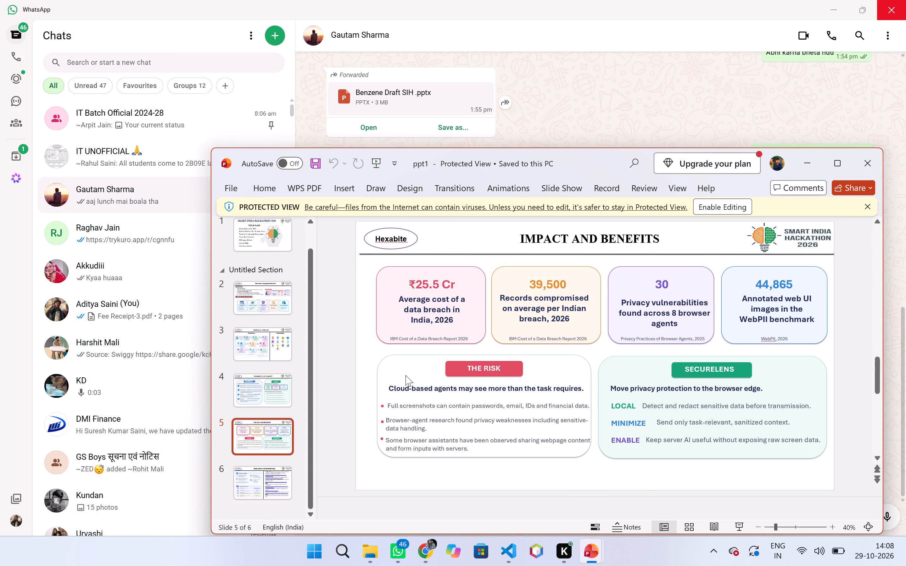
pyautogui.press('Down')
pyautogui.press('Down')
pyautogui.press('Up')
pyautogui.press('Up')
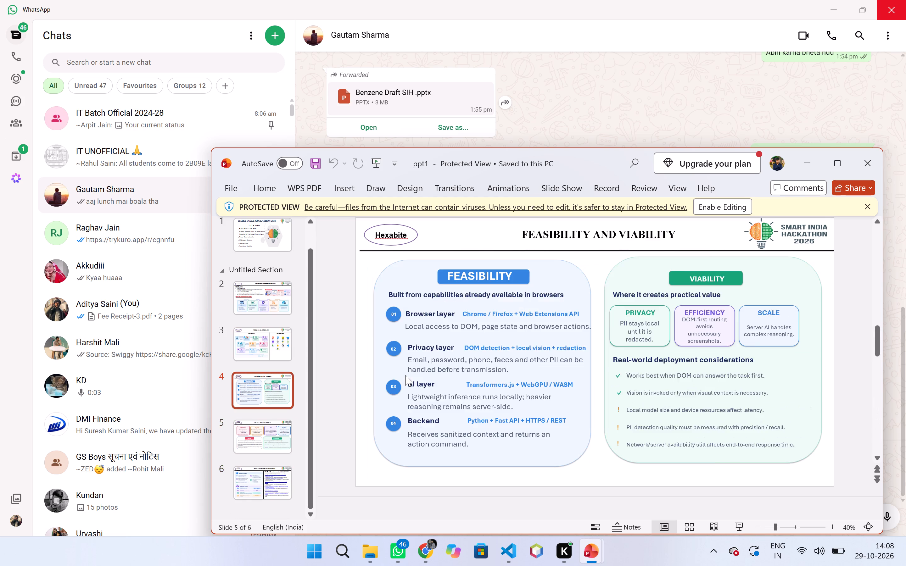
pyautogui.press('Up')
pyautogui.press('Up')
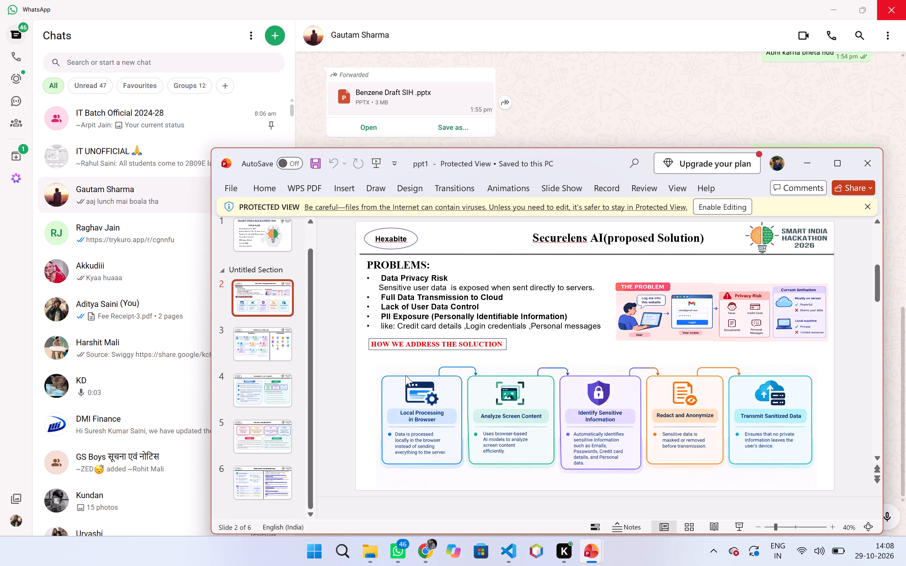
pyautogui.press('Up')
pyautogui.press('Up')
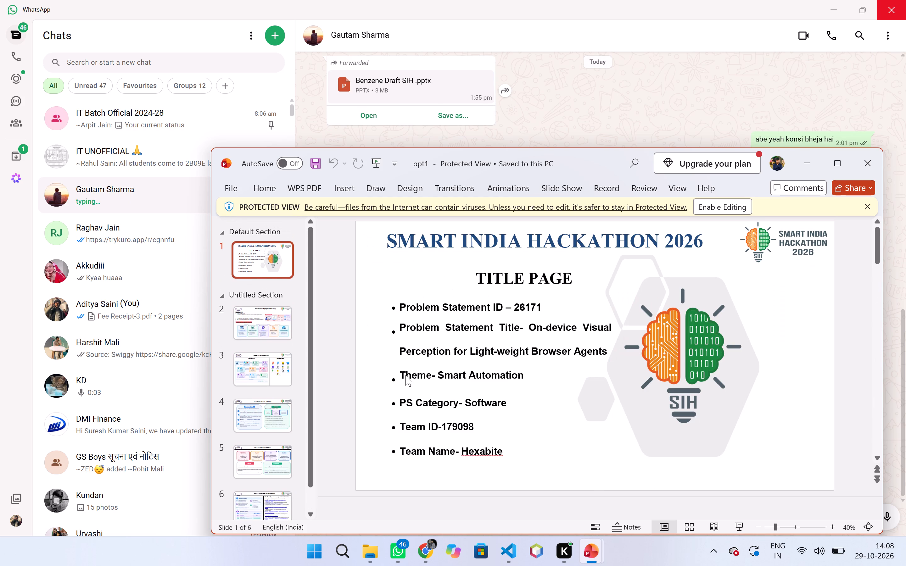
pyautogui.scroll(-9, 504, 373)
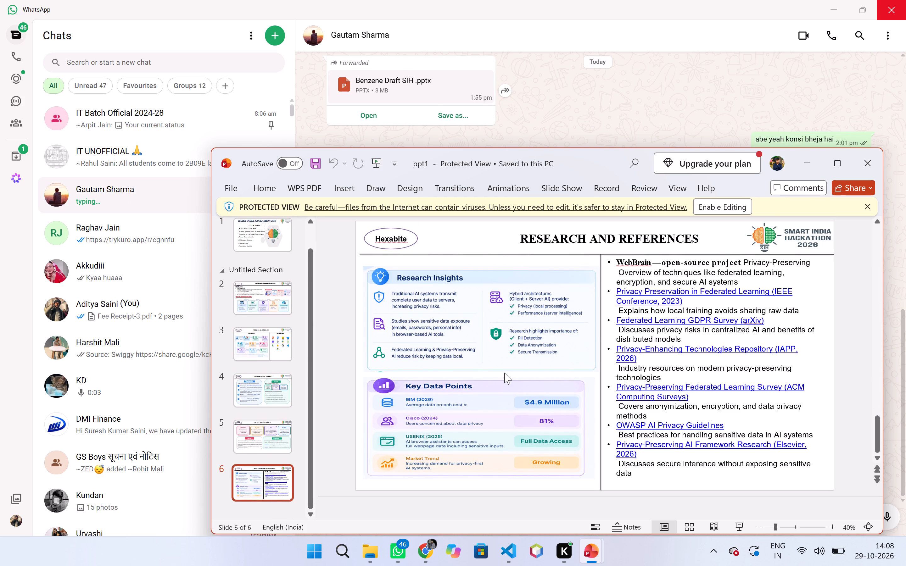
pyautogui.scroll(-2, 504, 373)
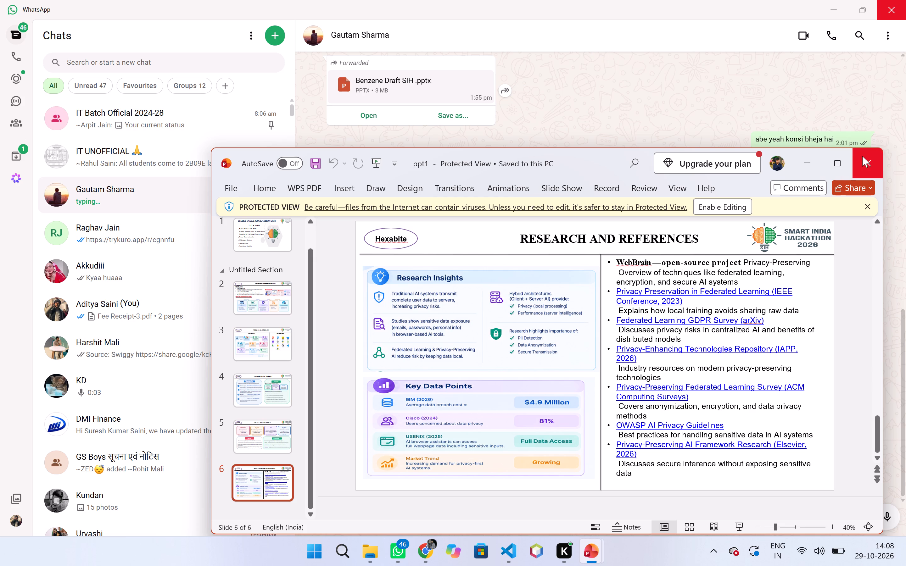
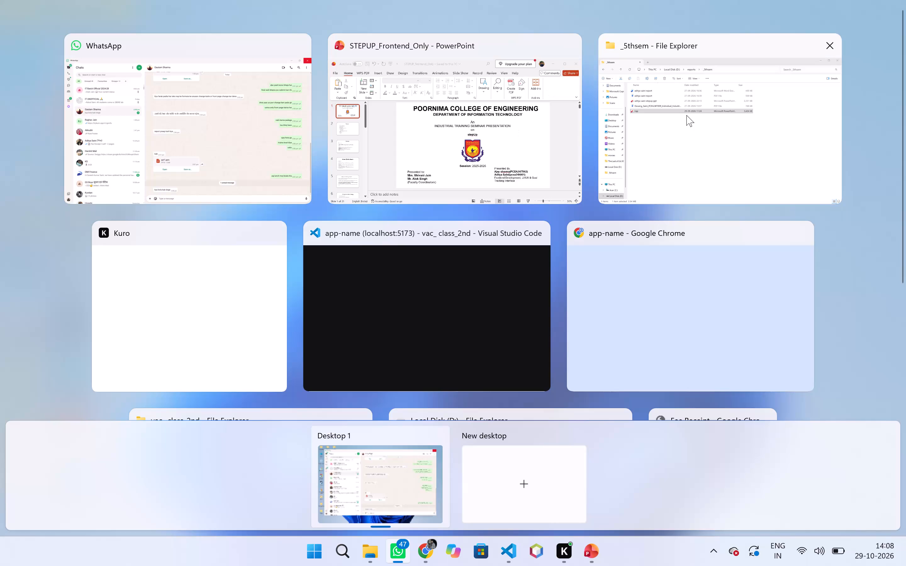
# Switch to the _5thsem folder in File Explorer and delete the nsp presentation.
pyautogui.click(686, 115)
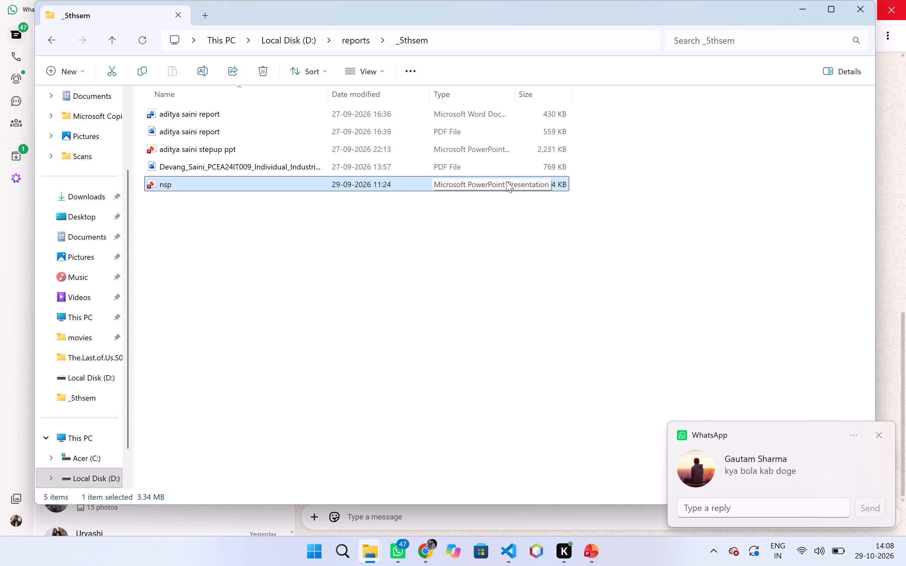
pyautogui.click(377, 183)
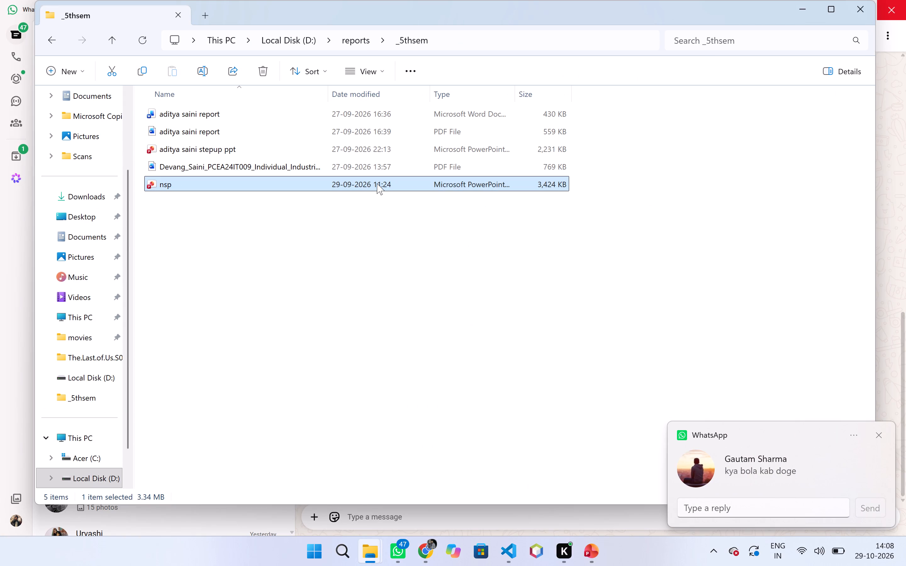
pyautogui.press('Delete')
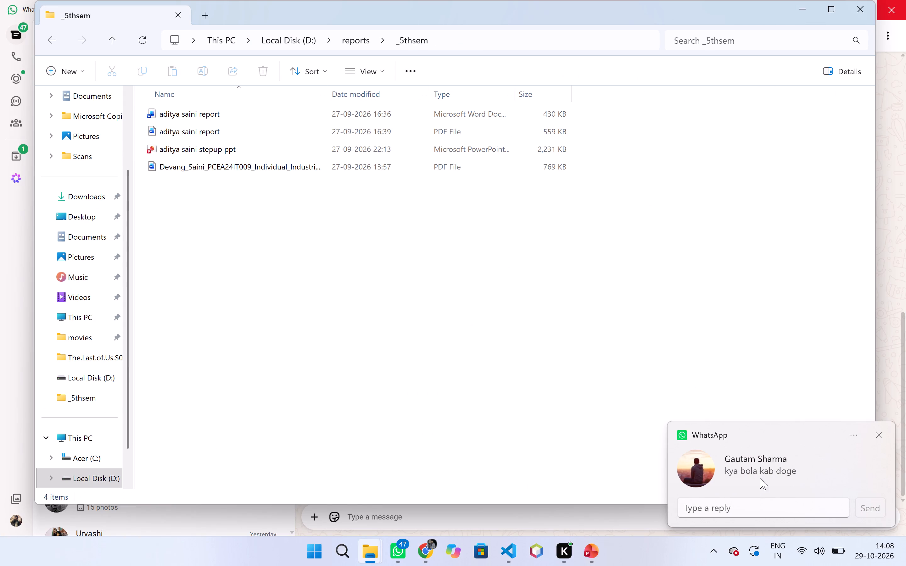
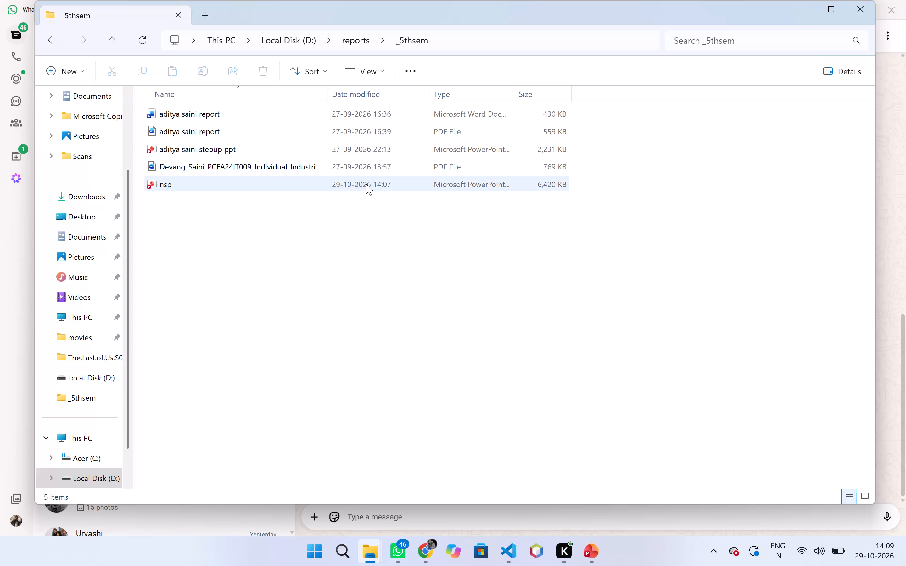
# Reopen the nsp presentation from the _5thsem folder inside reports on Local Disk (D:).
pyautogui.doubleClick(366, 184)
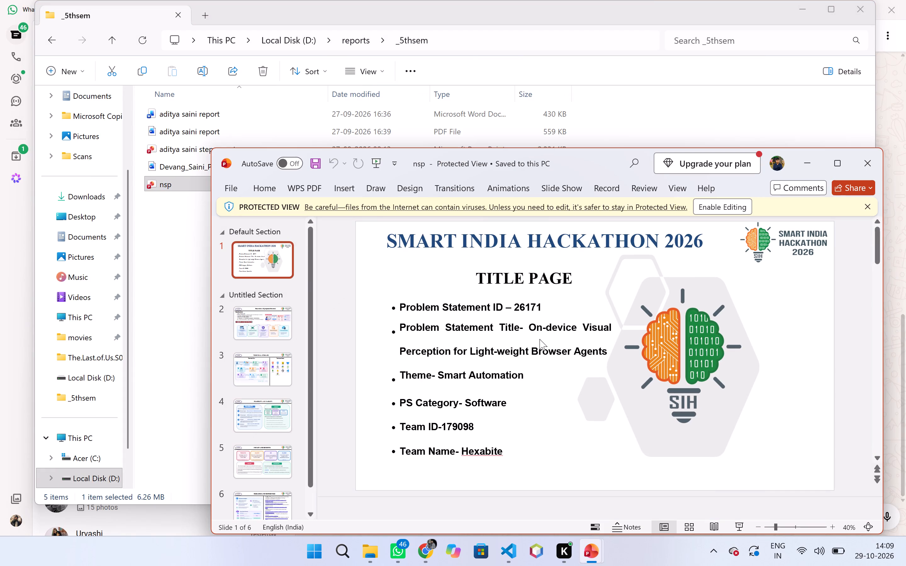
pyautogui.hotkey('ctrl', 'Right')
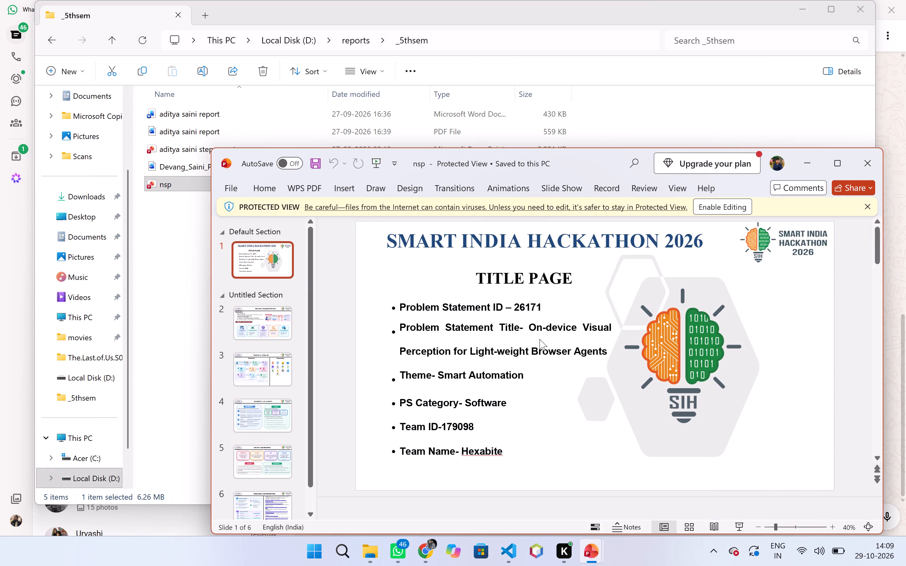
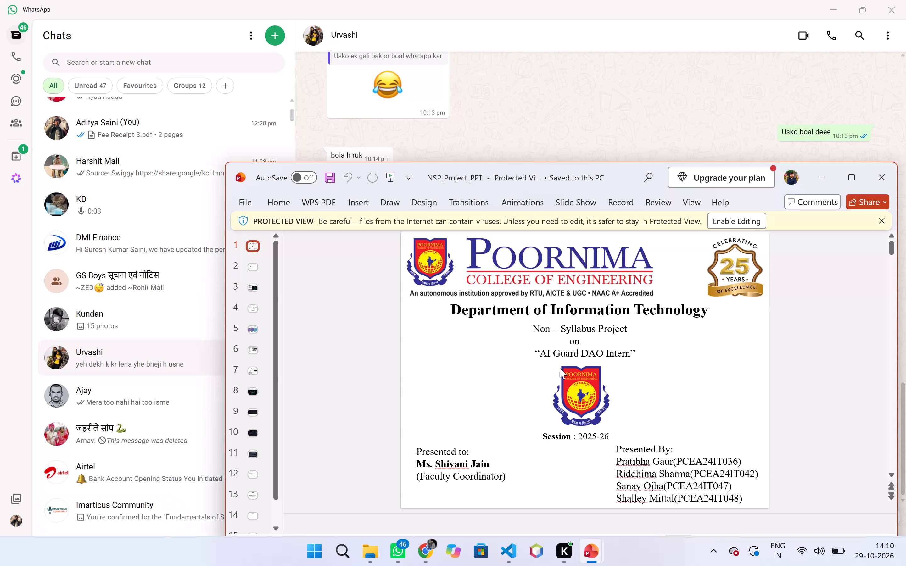
pyautogui.press('Down')
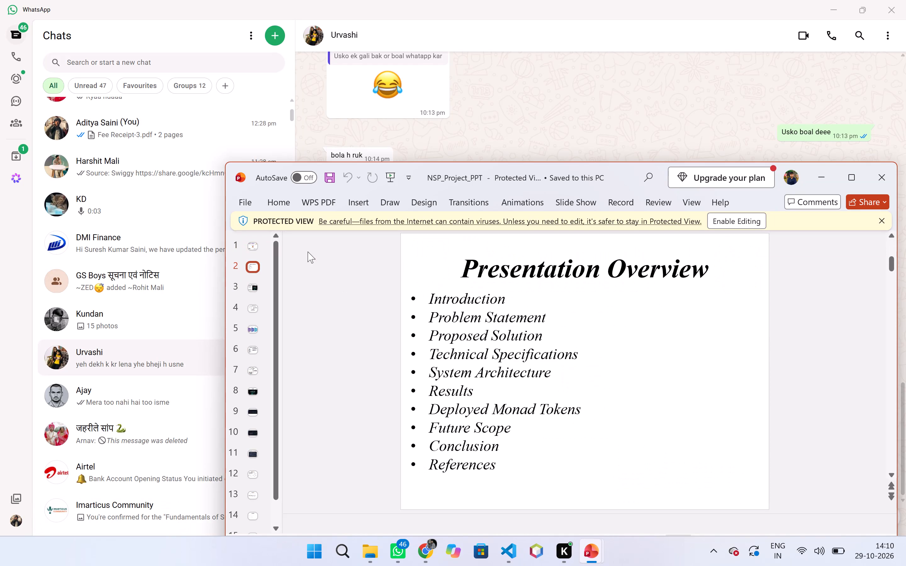
pyautogui.press('Down')
pyautogui.press('Down')
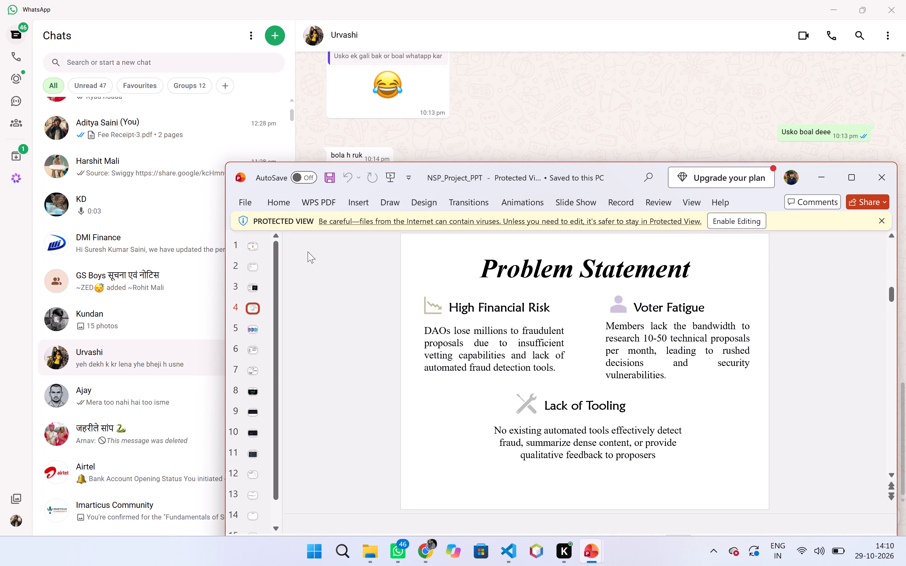
pyautogui.press('Down')
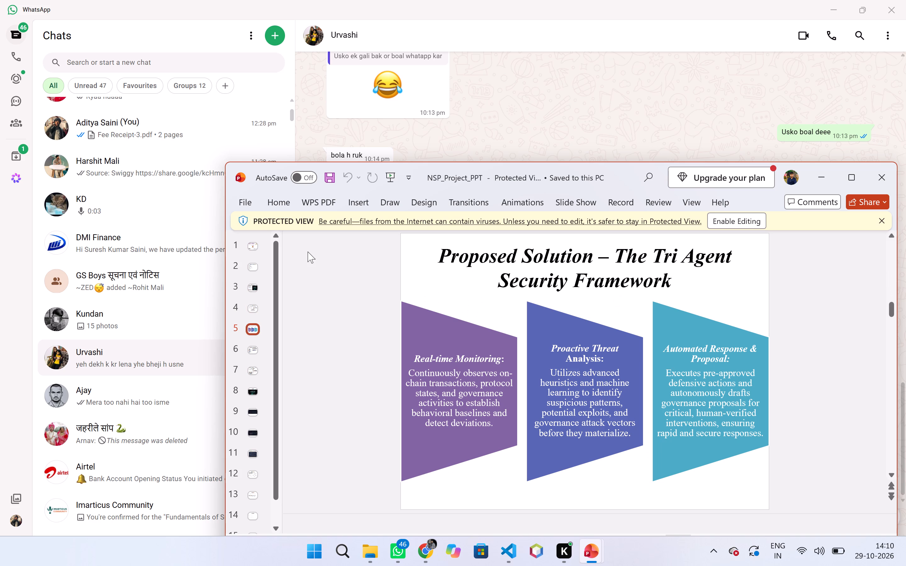
pyautogui.press('Down')
pyautogui.press('Down')
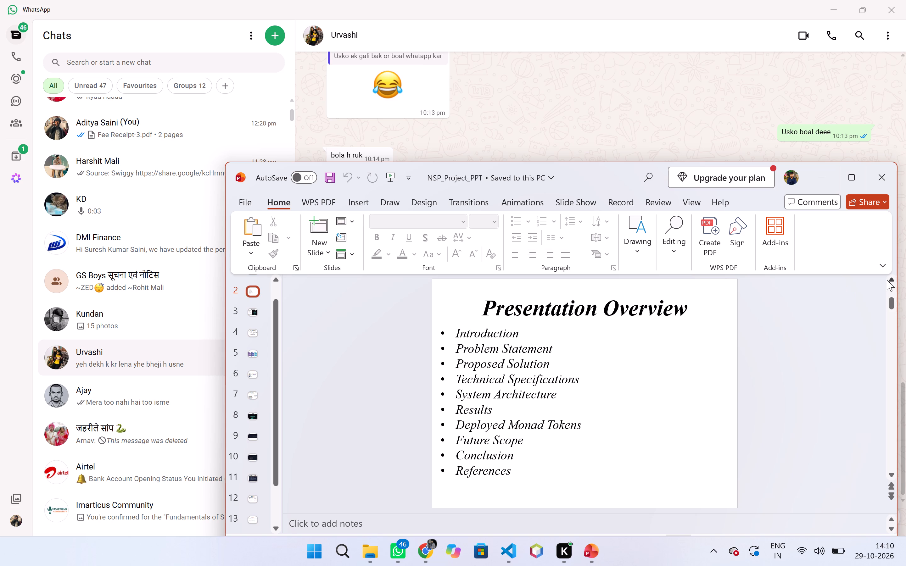
pyautogui.click(887, 278)
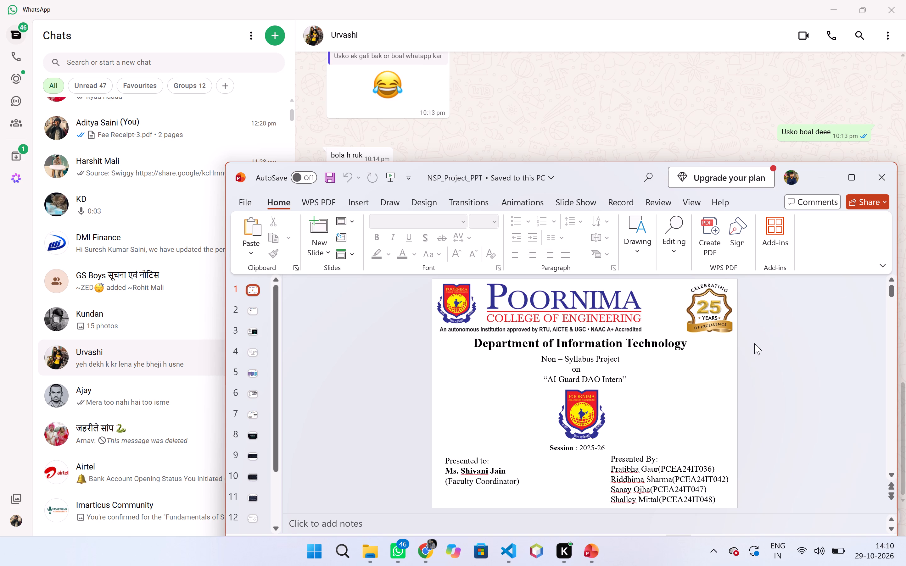
# Arrange the NSP_Project_PPT and nsp presentations side by side, with NSP_Project_PPT on the left half of the display.
pyautogui.press('super+Left')
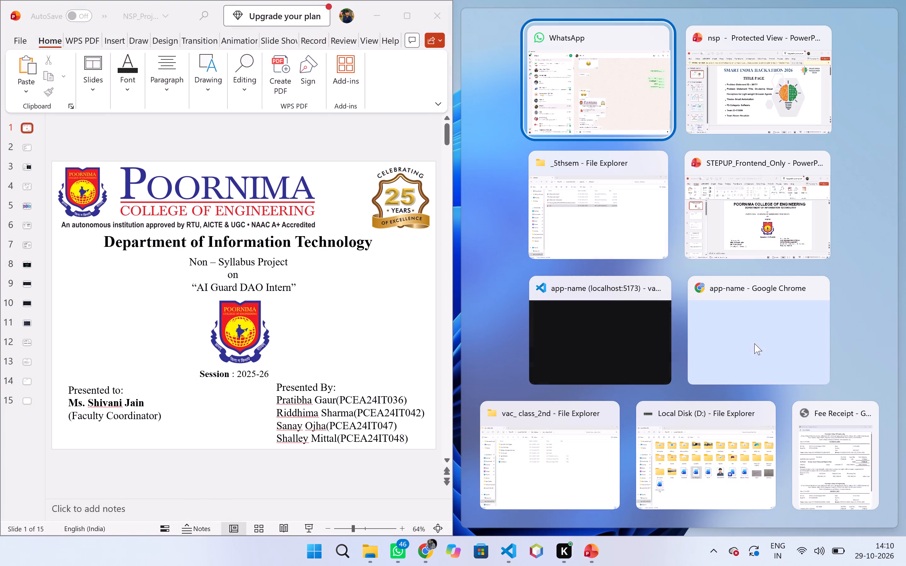
pyautogui.click(761, 107)
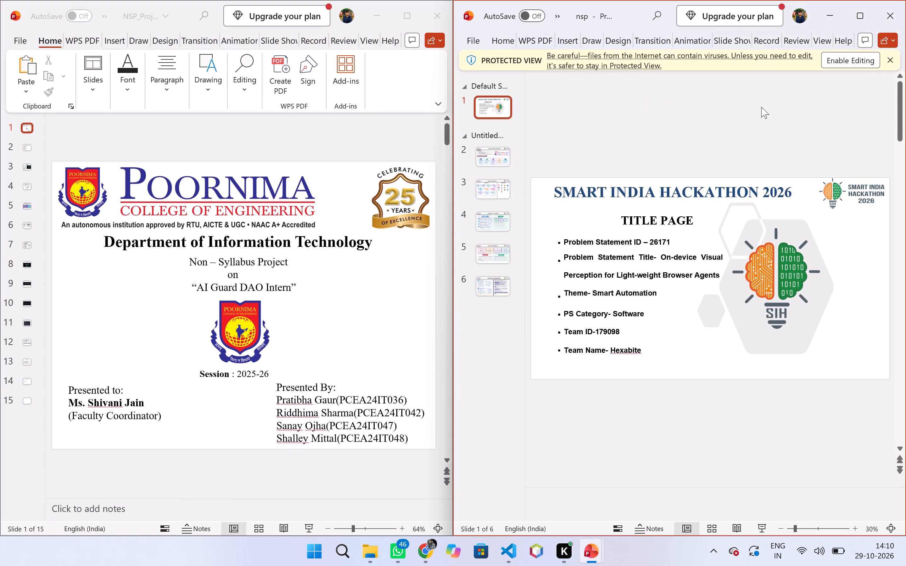
# Enable editing for the nsp Smart India Hackathon presentation.
pyautogui.click(860, 59)
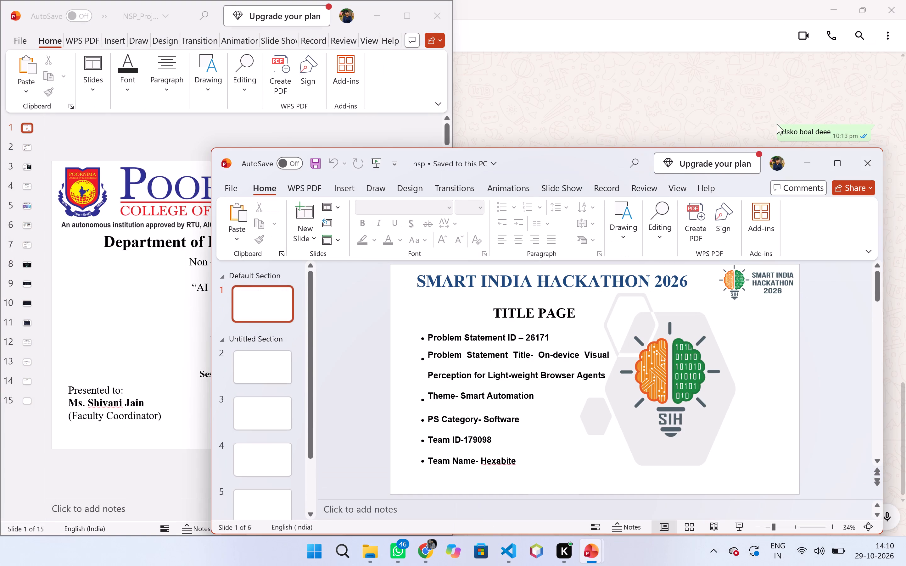
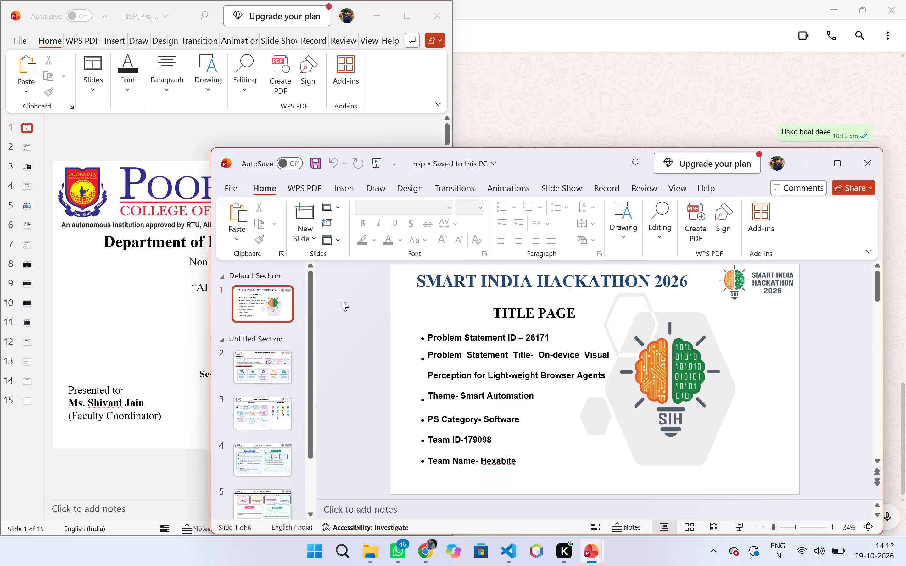
# Delete the Smart India Hackathon 2026 title slide from the nsp presentation.
pyautogui.click(283, 299)
pyautogui.press('Delete')
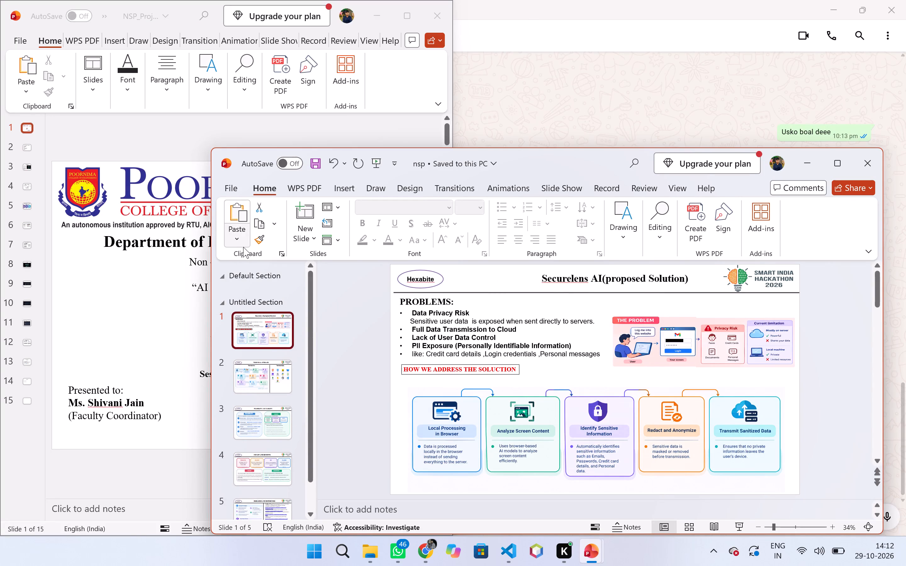
# Add a slide with the Blank layout to the nsp presentation and move it to the first position.
pyautogui.click(300, 235)
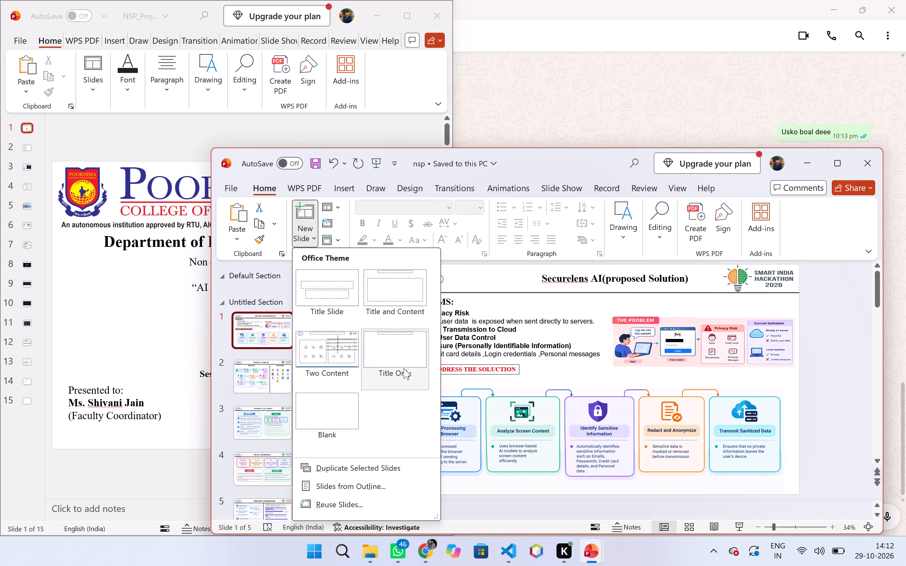
pyautogui.click(346, 406)
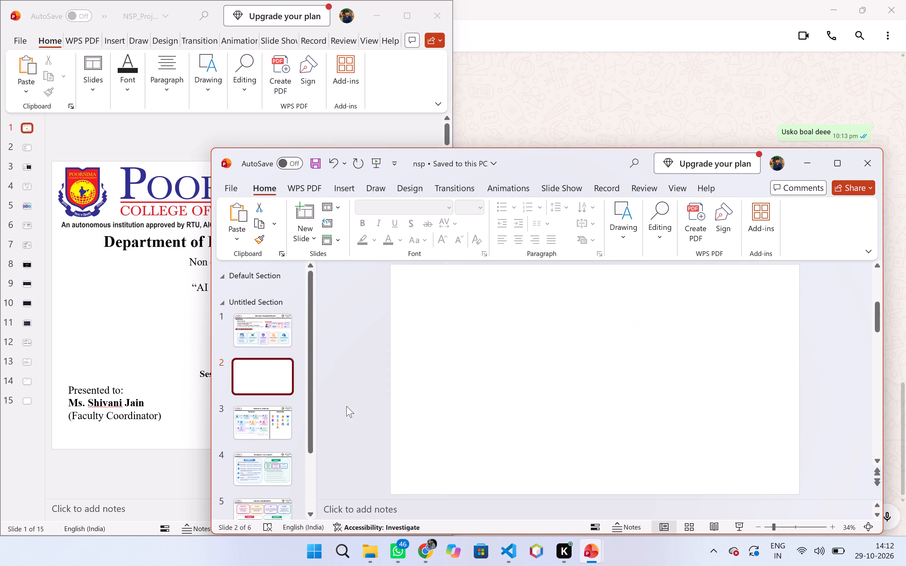
pyautogui.moveTo(271, 370); pyautogui.dragTo(266, 313)
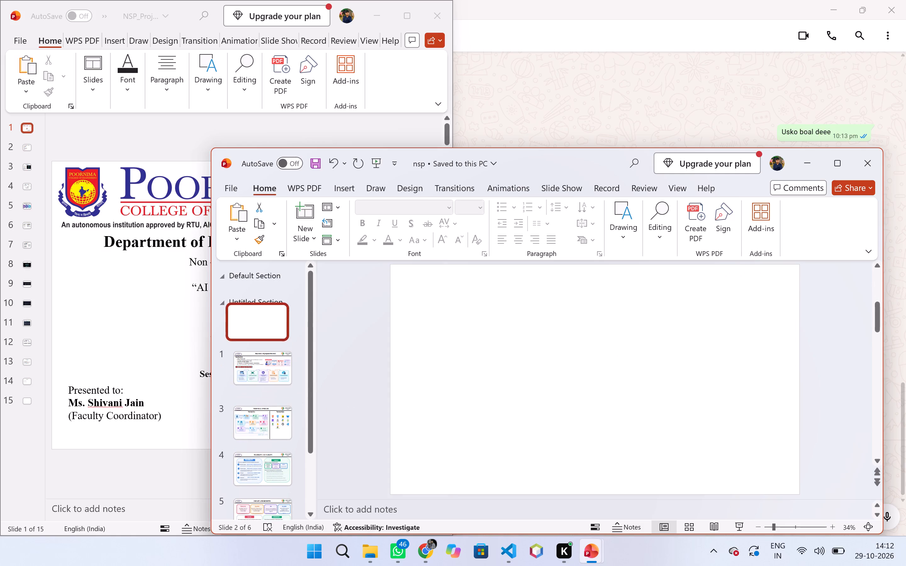
pyautogui.moveTo(266, 313); pyautogui.dragTo(266, 327)
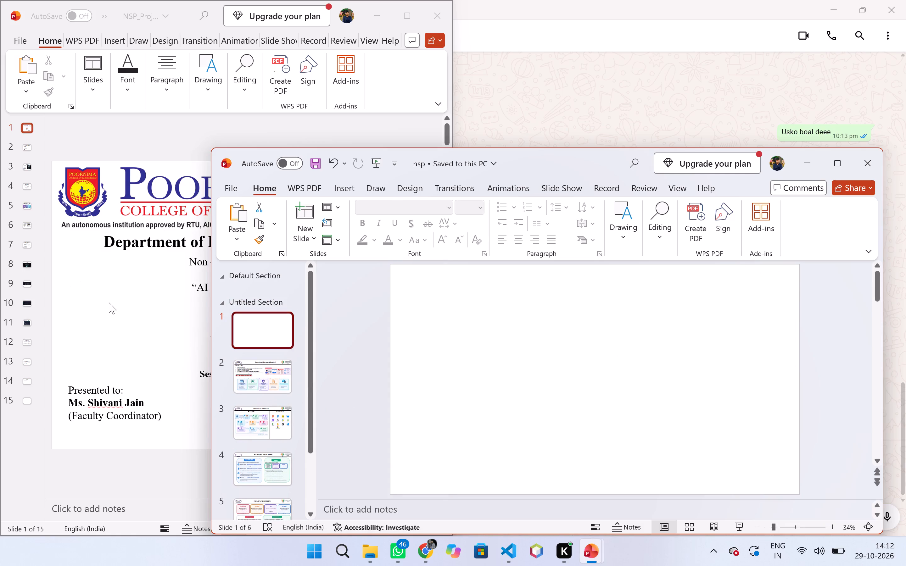
# Copy the Poornima College of Engineering title slide from the NSP_Proj presentation and paste it after the blank slide in nsp.
pyautogui.click(111, 303)
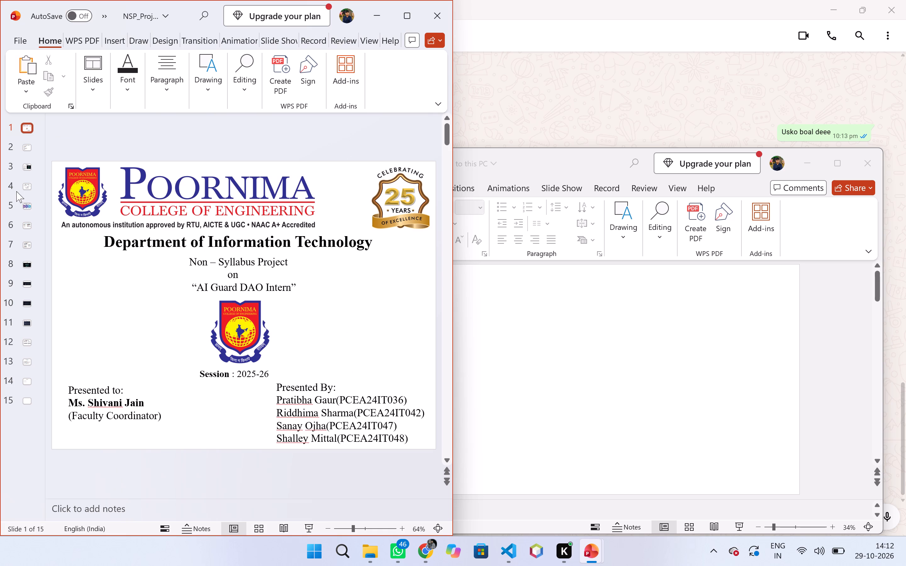
pyautogui.click(27, 128)
pyautogui.hotkey('ctrl', 'c')
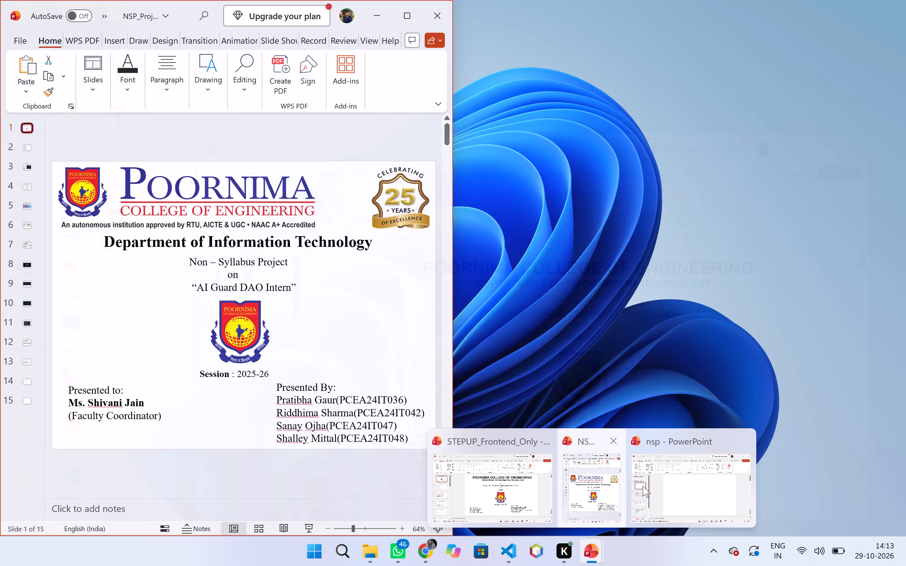
pyautogui.click(684, 485)
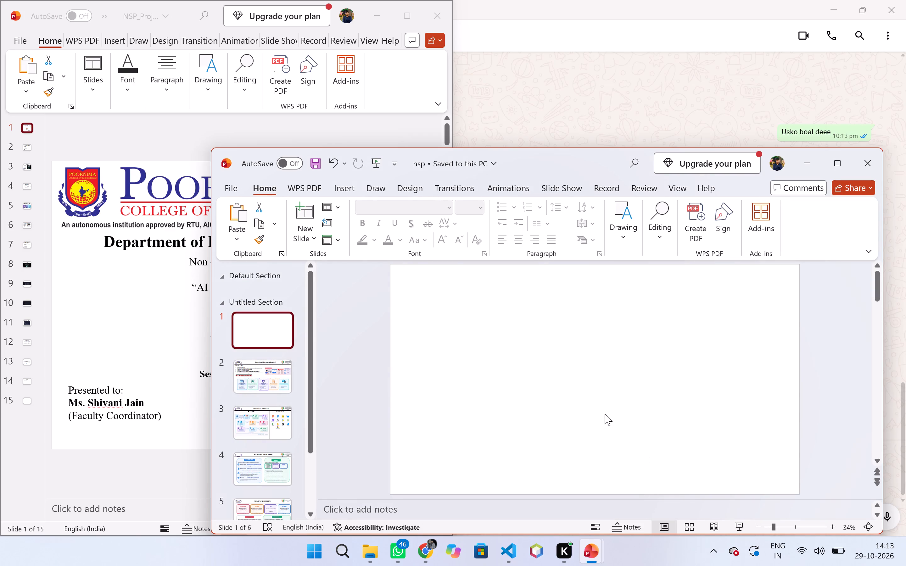
pyautogui.click(605, 414)
pyautogui.hotkey('ctrl', 'v')
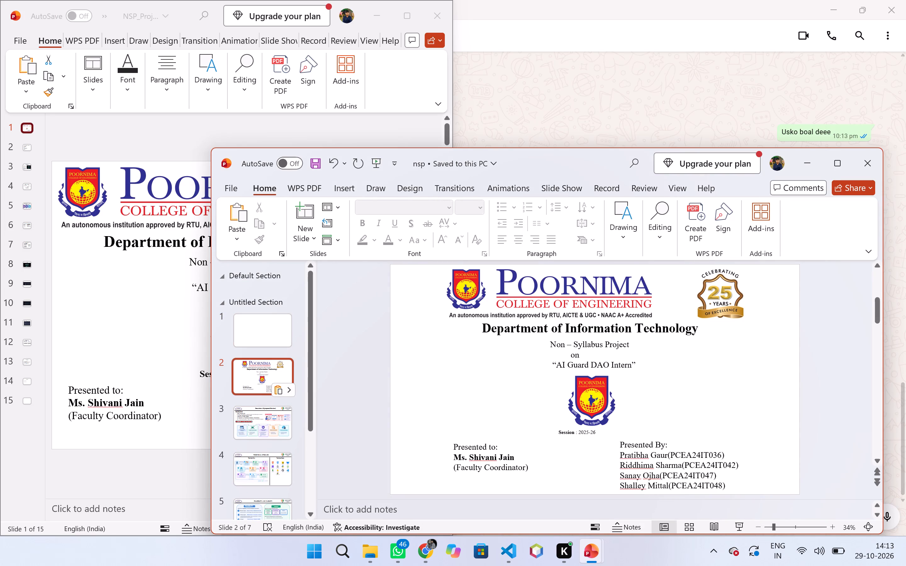
# Delete the blank first slide from the nsp presentation.
pyautogui.click(271, 331)
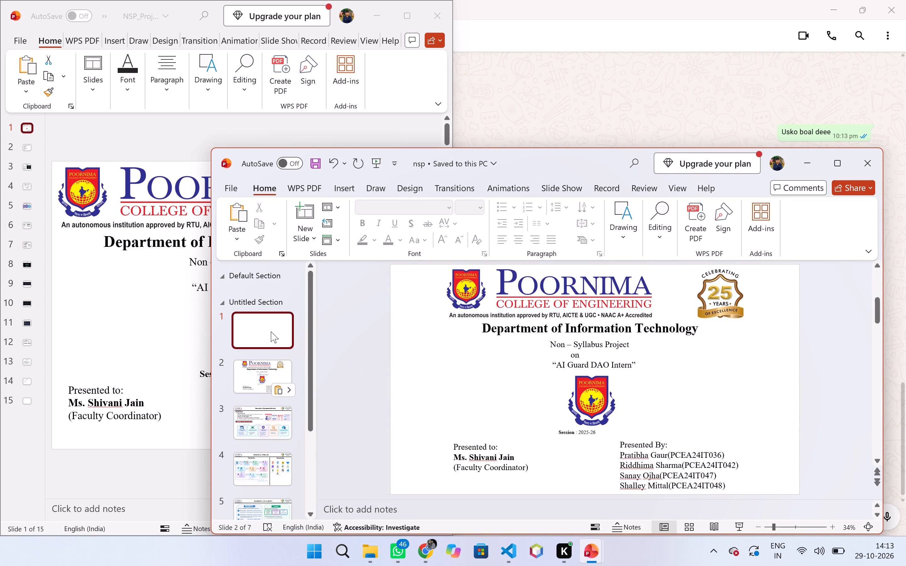
pyautogui.press('Delete')
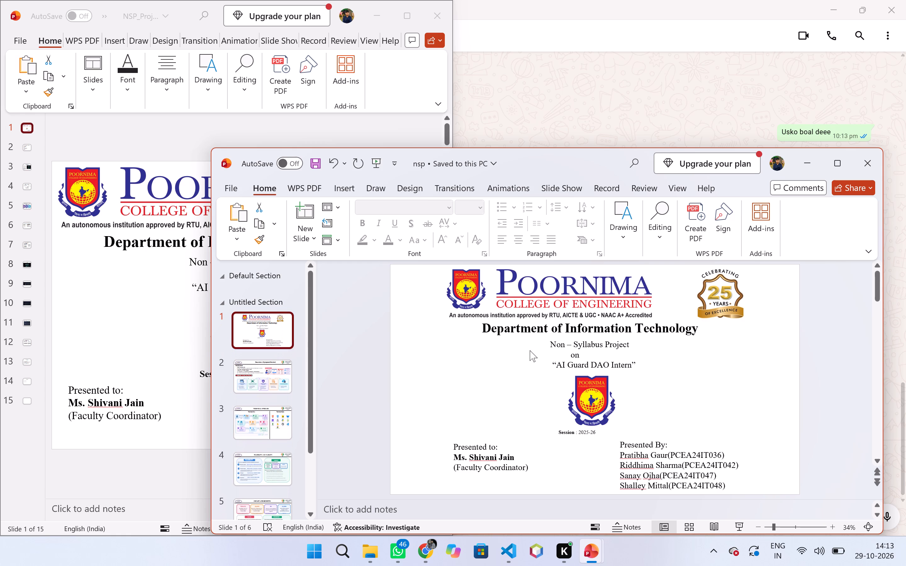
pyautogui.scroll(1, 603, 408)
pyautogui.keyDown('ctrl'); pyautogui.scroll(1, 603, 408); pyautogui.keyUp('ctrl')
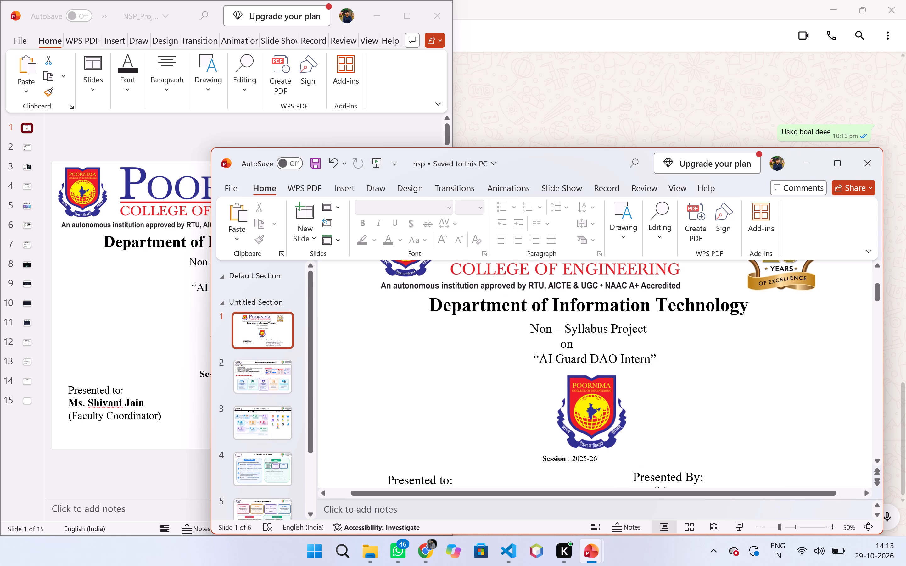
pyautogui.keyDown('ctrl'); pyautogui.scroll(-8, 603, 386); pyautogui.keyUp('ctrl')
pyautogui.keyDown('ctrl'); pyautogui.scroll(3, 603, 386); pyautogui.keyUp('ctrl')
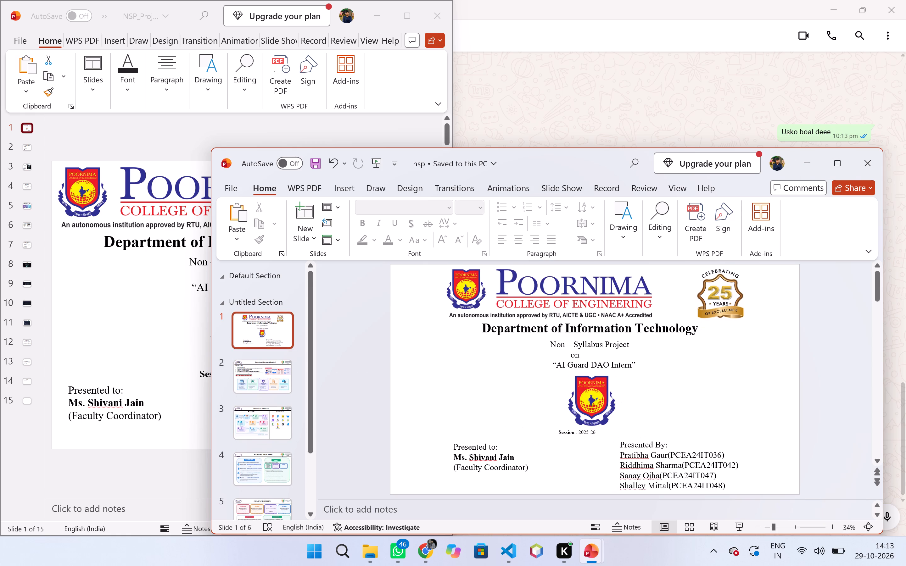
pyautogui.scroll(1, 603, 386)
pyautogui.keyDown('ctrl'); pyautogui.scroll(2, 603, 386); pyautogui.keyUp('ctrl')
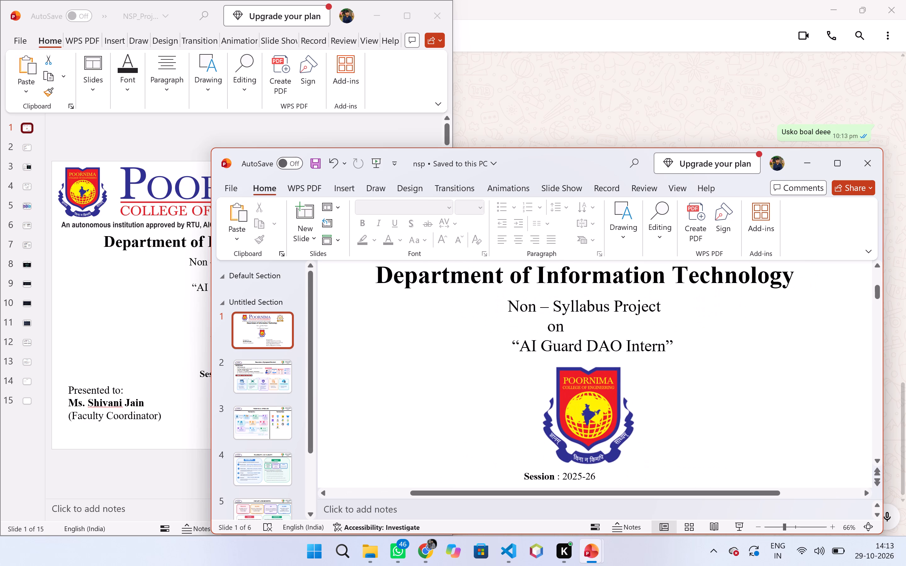
# Delete the project name AI Guard DAO Intern from the nsp title slide, keeping the quotation marks around it.
pyautogui.keyDown('ctrl'); pyautogui.scroll(-2, 603, 386); pyautogui.keyUp('ctrl')
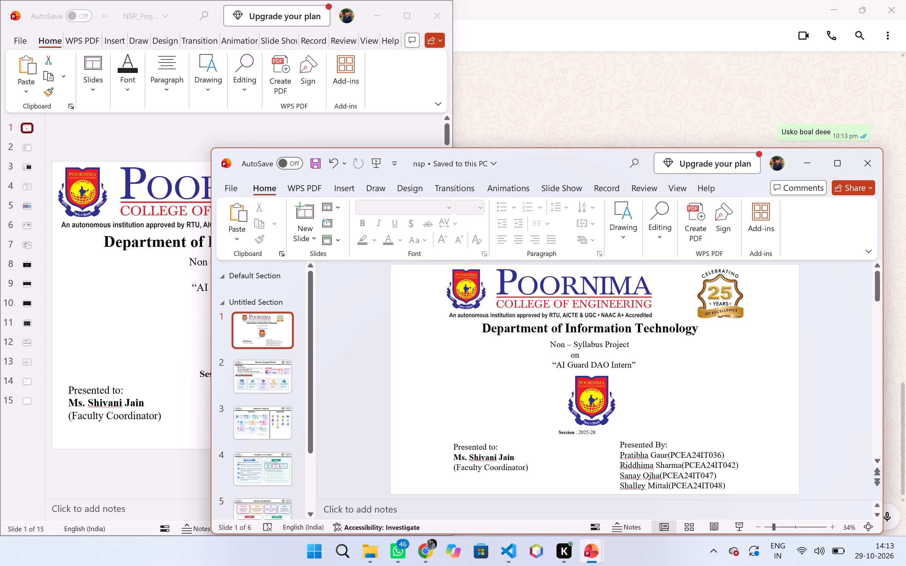
pyautogui.click(631, 365)
pyautogui.press('BackSpace')
pyautogui.press('BackSpace')
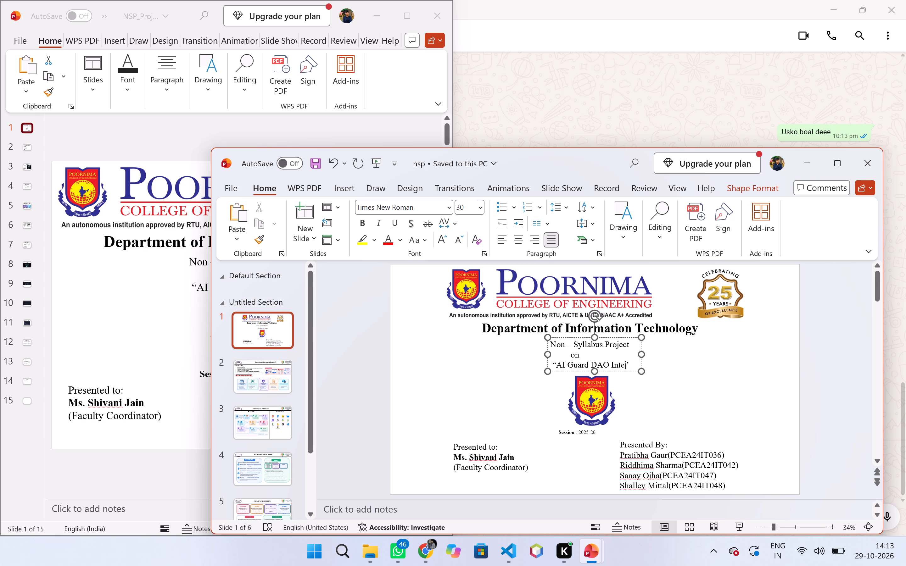
pyautogui.press('BackSpace')
pyautogui.press('BackSpace')
pyautogui.press('BackSpace')
pyautogui.press('BackSpace')
pyautogui.press('BackSpace')
pyautogui.press('BackSpace')
pyautogui.press('BackSpace')
pyautogui.press('BackSpace')
pyautogui.press('BackSpace')
pyautogui.press('BackSpace')
pyautogui.press('BackSpace')
pyautogui.press('BackSpace')
pyautogui.press('BackSpace')
pyautogui.press('BackSpace')
pyautogui.press('BackSpace')
pyautogui.press('BackSpace')
pyautogui.press('BackSpace')
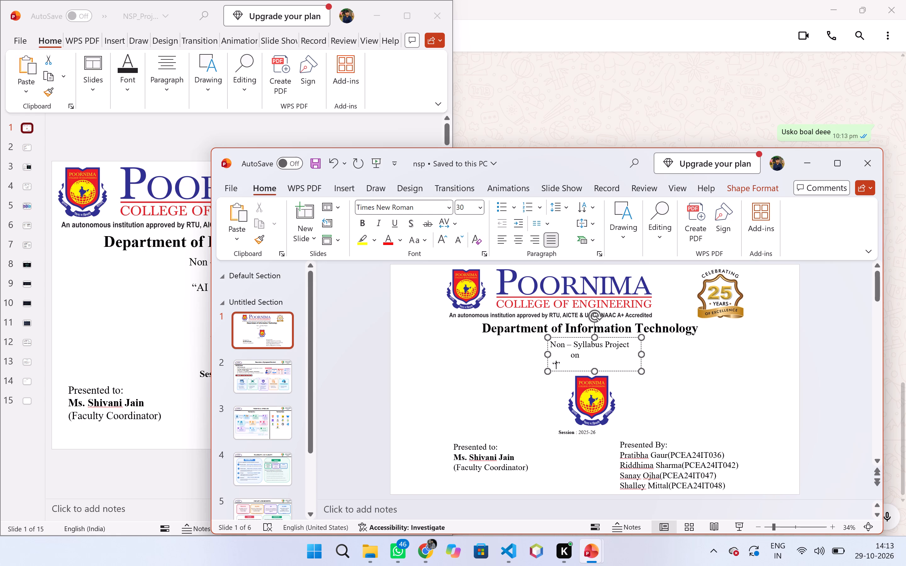
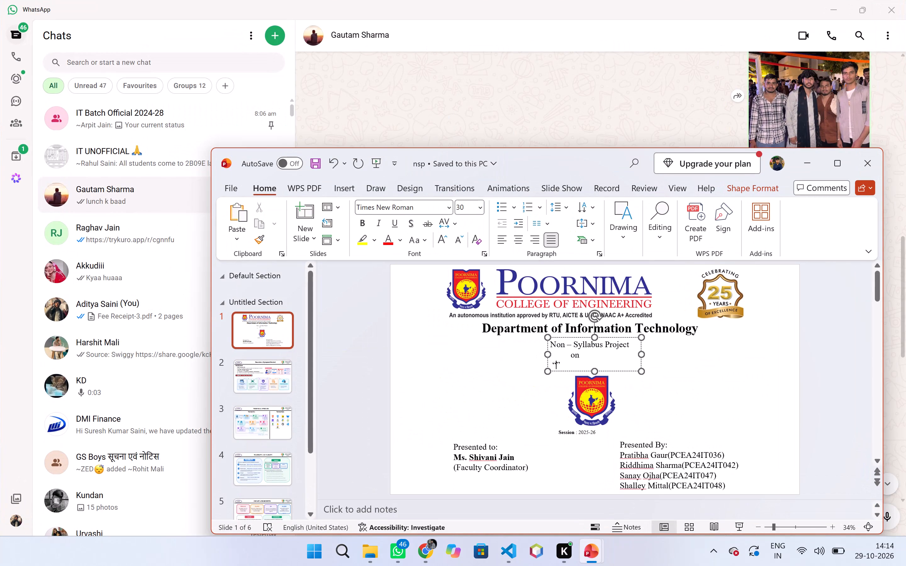
# Paste the project name "privacy vision agent" between the quotation marks under "Non – Syllabus Project on" on the title slide.
pyautogui.hotkey('ctrl', 'v')
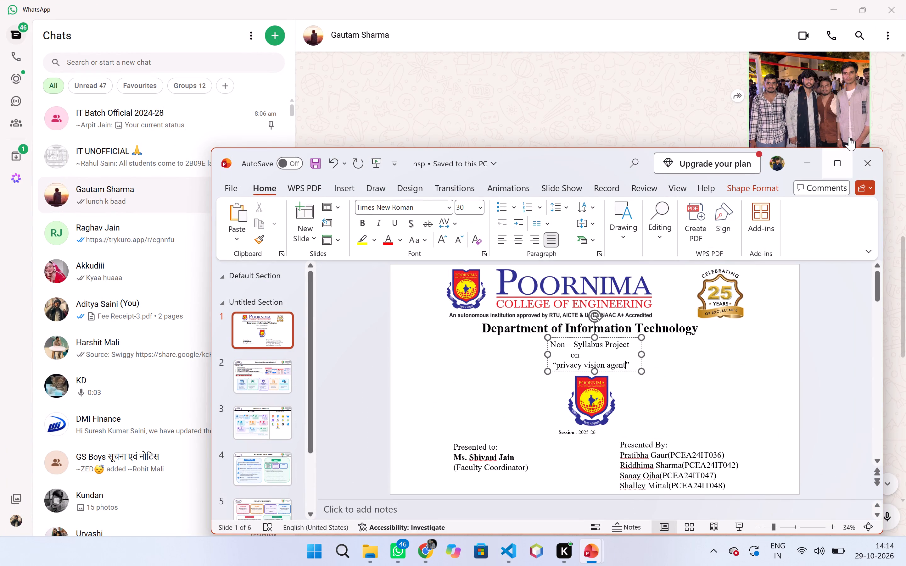
# Maximize the presentation window and delete the lowercase initial "p" of "privacy" in the title slide's project name.
pyautogui.click(843, 154)
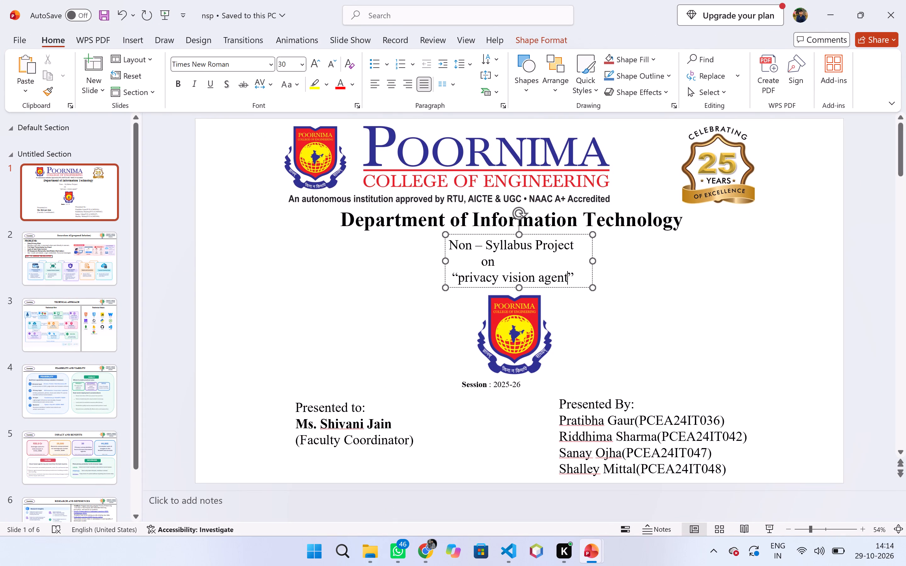
pyautogui.click(461, 278)
pyautogui.press('BackSpace')
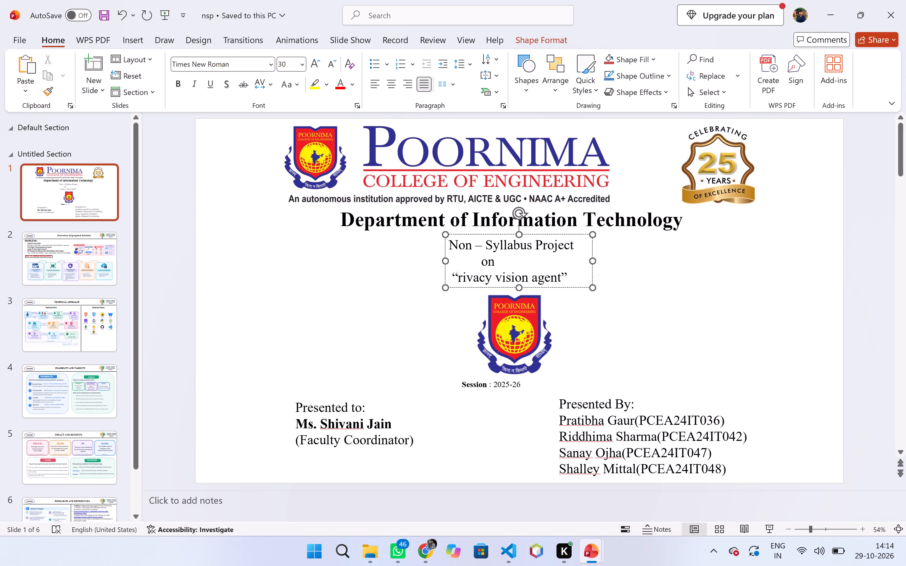
# Capitalize the first word of the project title on the title slide so it reads “Privacy vision agent”.
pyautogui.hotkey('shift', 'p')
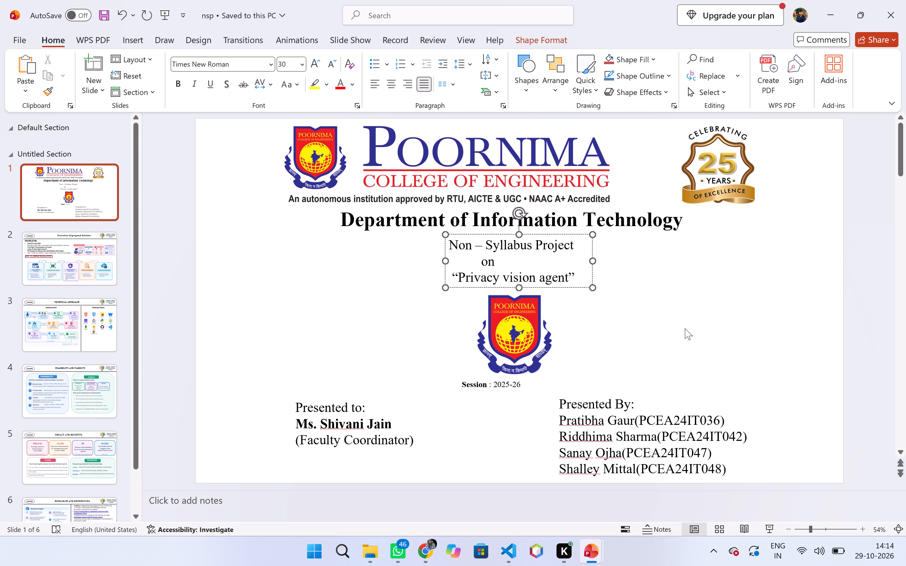
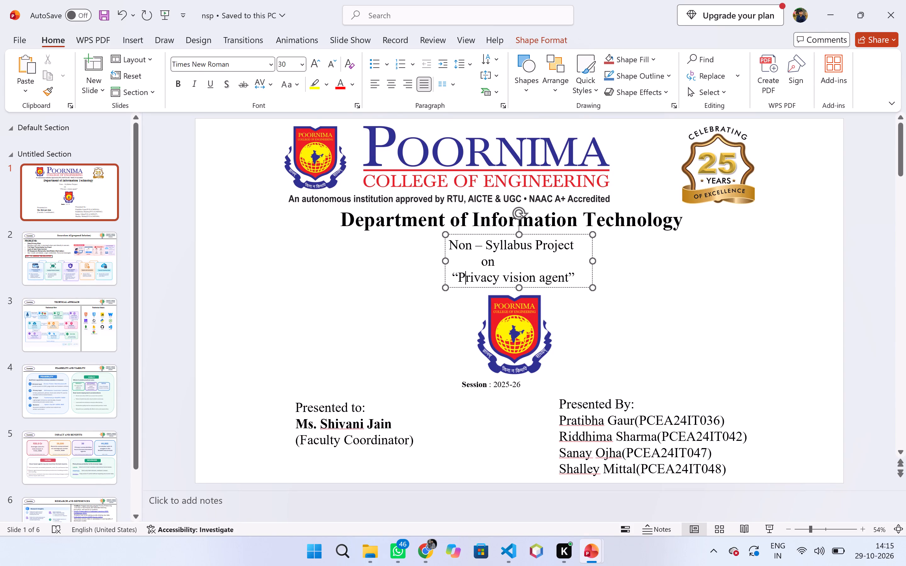
# Replace the first presenter's name in the title slide's “Presented By” list with the new team member's full name.
pyautogui.click(634, 422)
pyautogui.hotkey('ctrl', 'BackSpace')
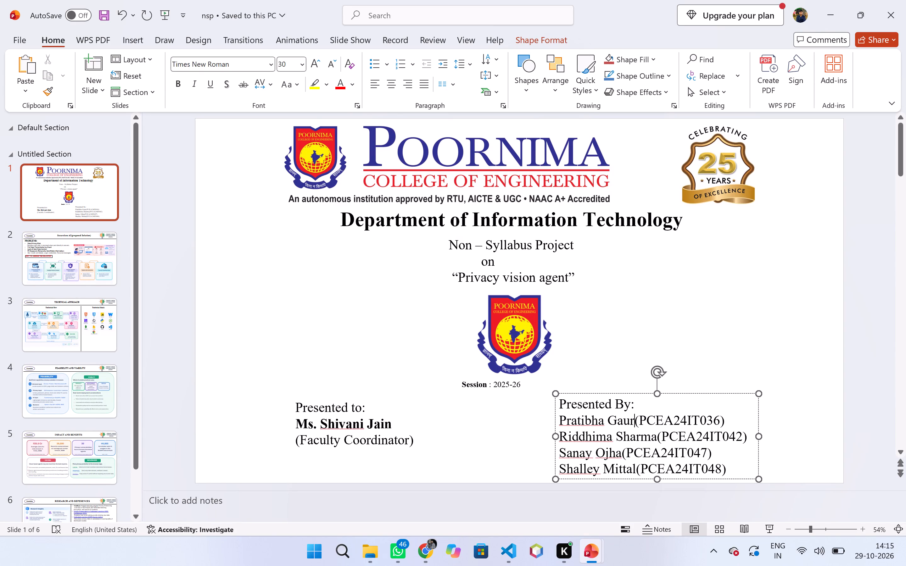
pyautogui.hotkey('ctrl', 'BackSpace')
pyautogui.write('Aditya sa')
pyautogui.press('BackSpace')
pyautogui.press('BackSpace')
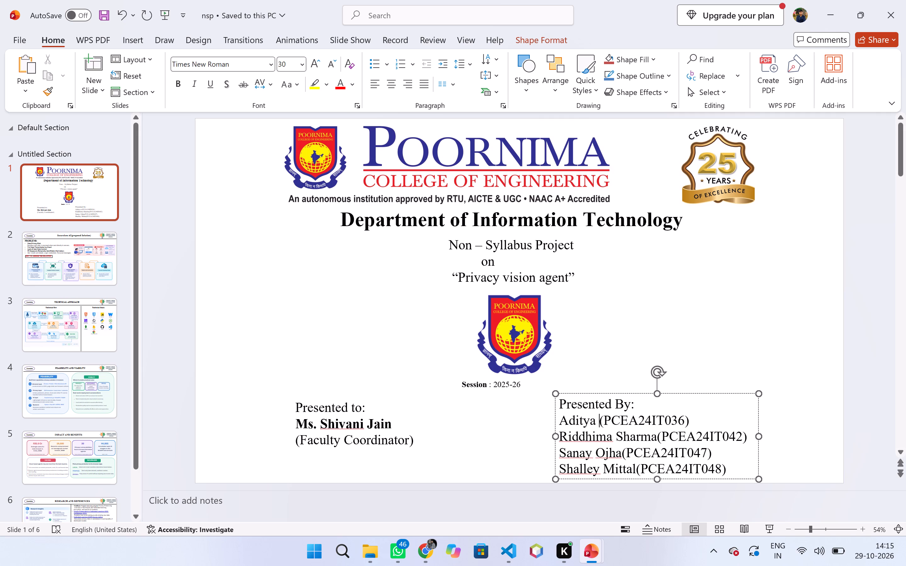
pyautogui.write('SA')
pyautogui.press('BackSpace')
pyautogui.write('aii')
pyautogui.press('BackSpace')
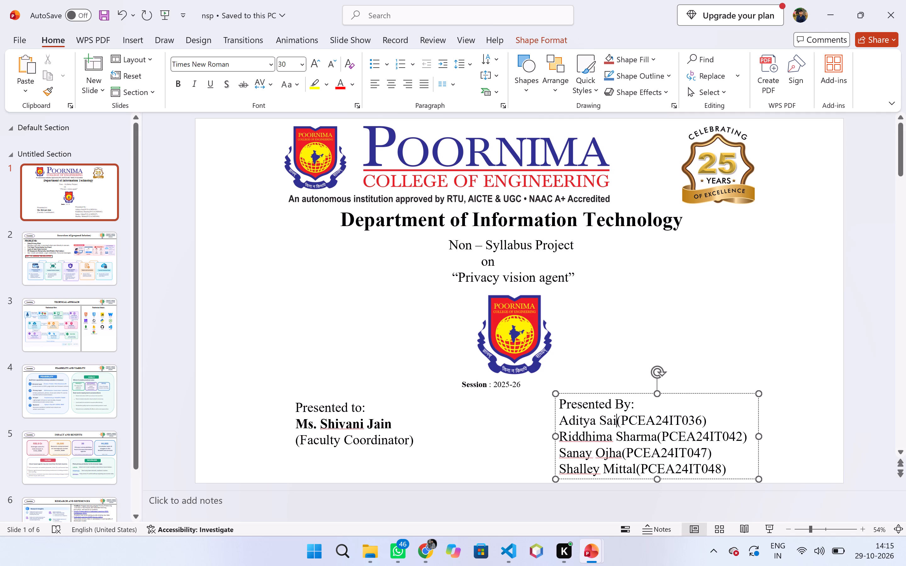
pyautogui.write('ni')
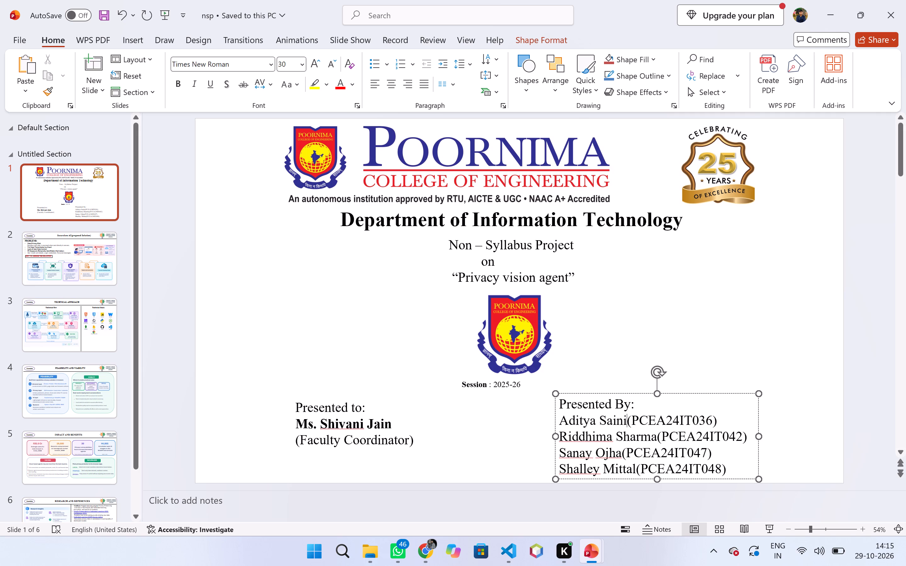
# Update the last digits of the first presenter's roll number on the title slide.
pyautogui.click(710, 422)
pyautogui.press('BackSpace')
pyautogui.press('BackSpace')
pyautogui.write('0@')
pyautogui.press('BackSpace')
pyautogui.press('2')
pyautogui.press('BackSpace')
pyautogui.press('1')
# Replace the second presenter's first name, keeping the surname, and correct that presenter's roll number on the title slide.
pyautogui.click(612, 438)
pyautogui.hotkey('ctrl', 'BackSpace')
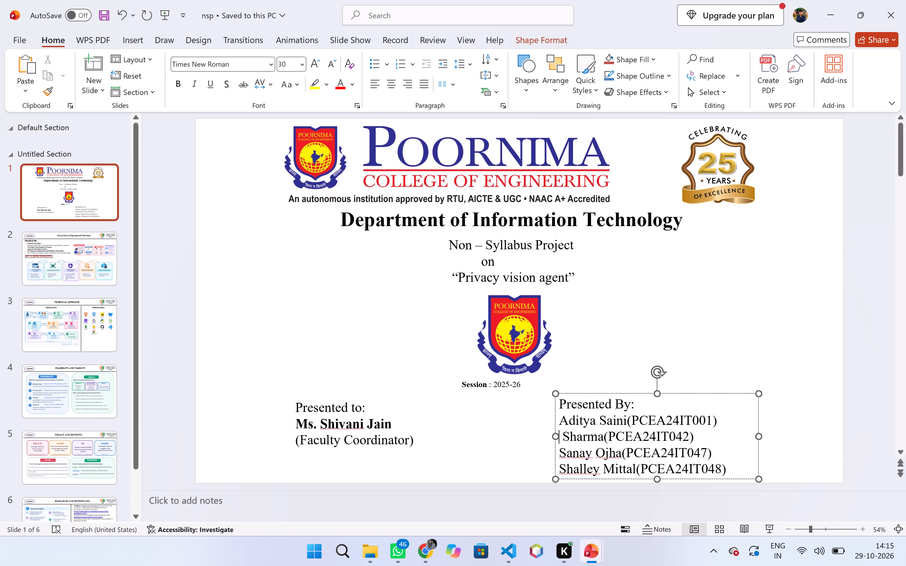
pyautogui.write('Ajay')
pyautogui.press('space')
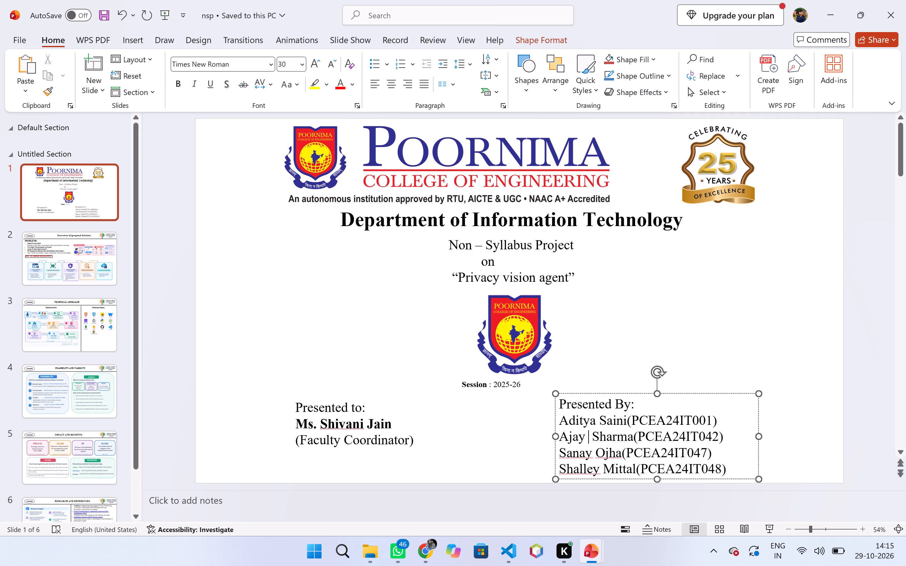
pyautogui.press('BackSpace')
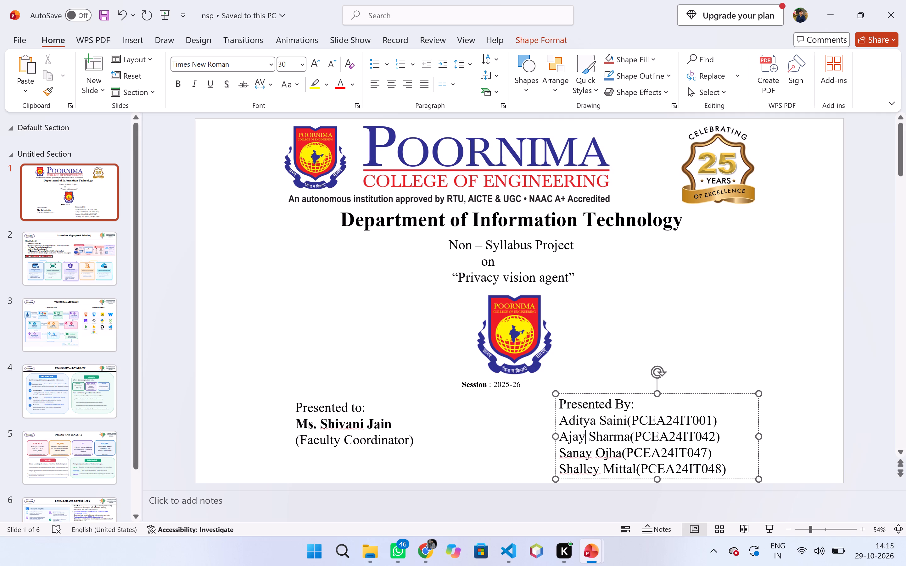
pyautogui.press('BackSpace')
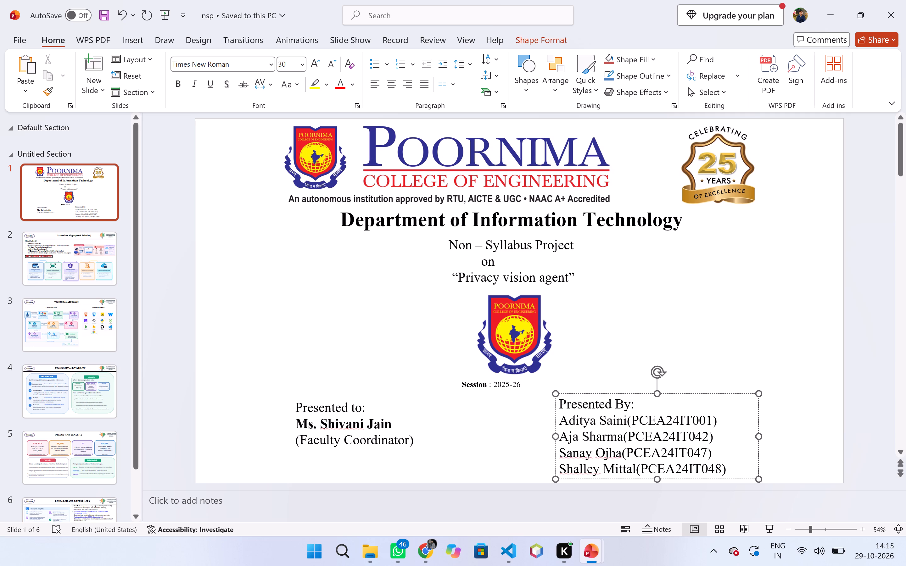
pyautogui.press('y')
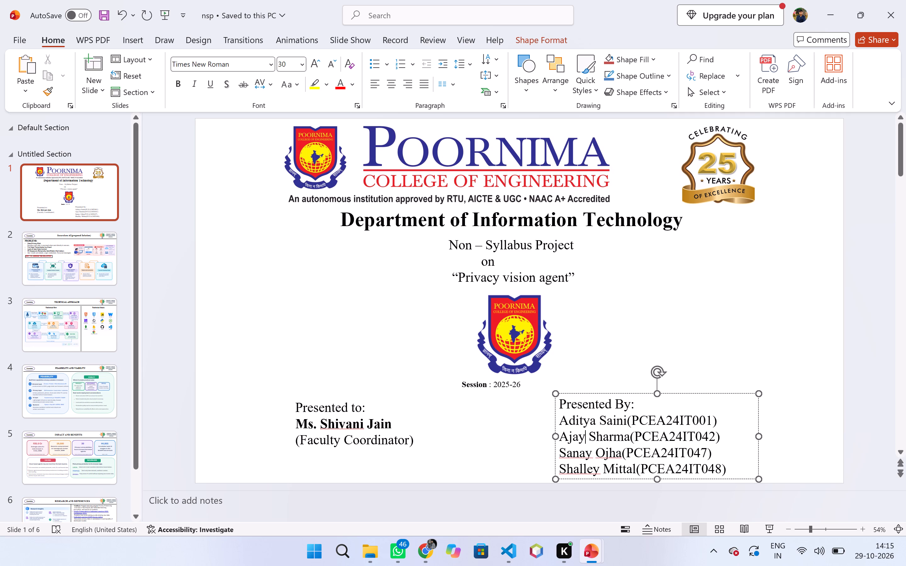
pyautogui.click(713, 437)
pyautogui.press('Left')
pyautogui.press('BackSpace')
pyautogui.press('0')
# Replace the third presenter's name in the “Presented By” list with the new team member's full name.
pyautogui.click(620, 456)
pyautogui.hotkey('ctrl', 'BackSpace')
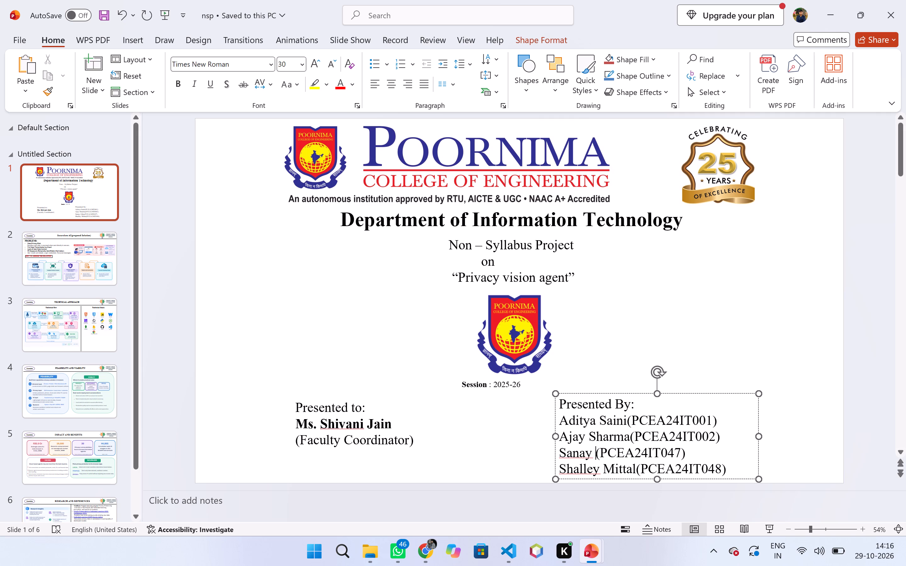
pyautogui.hotkey('ctrl', 'BackSpace')
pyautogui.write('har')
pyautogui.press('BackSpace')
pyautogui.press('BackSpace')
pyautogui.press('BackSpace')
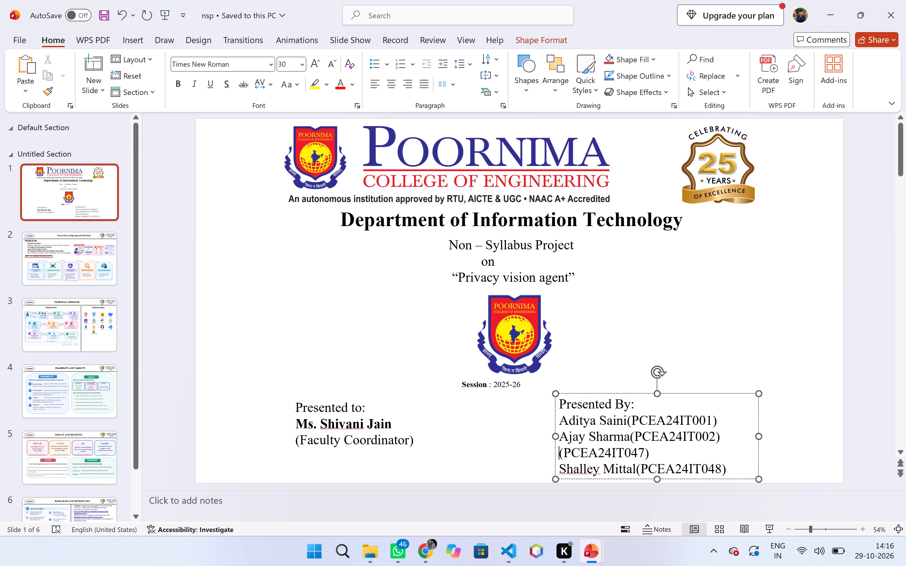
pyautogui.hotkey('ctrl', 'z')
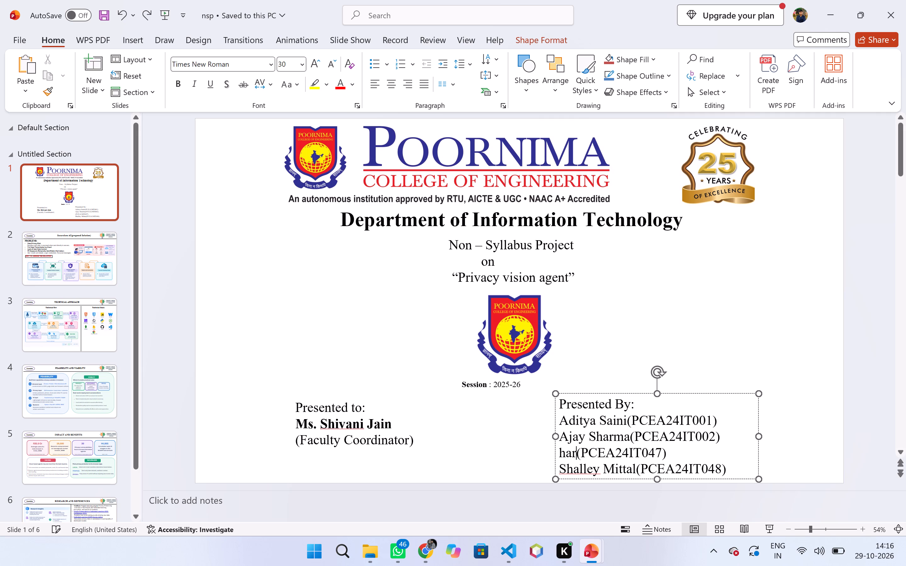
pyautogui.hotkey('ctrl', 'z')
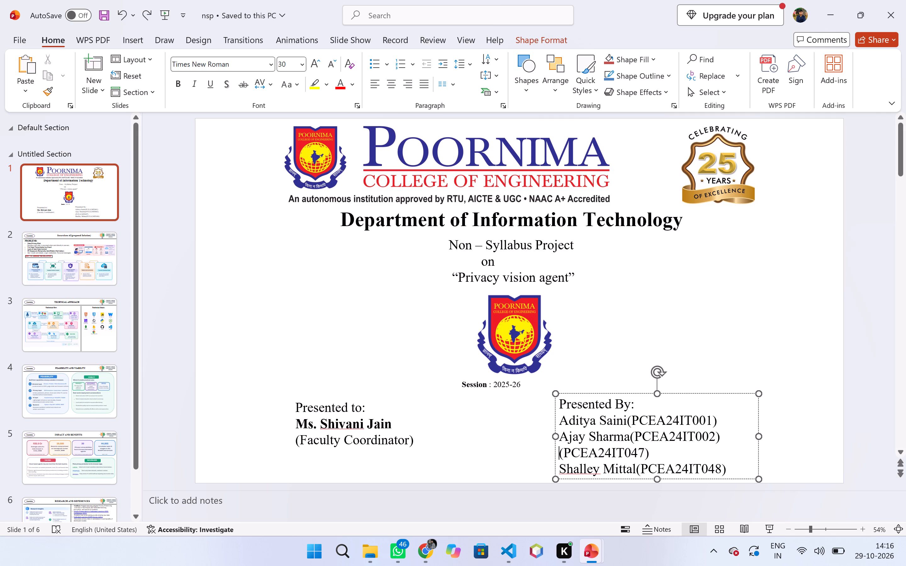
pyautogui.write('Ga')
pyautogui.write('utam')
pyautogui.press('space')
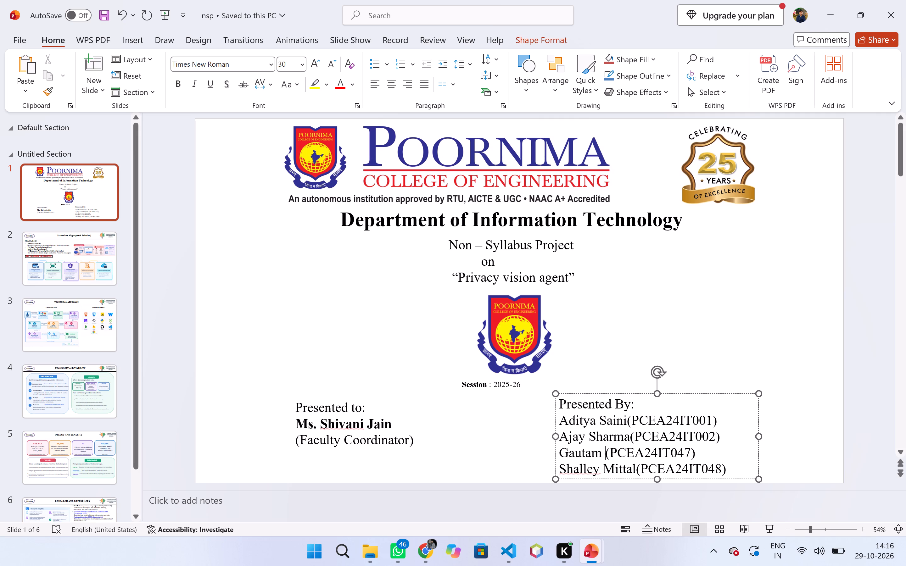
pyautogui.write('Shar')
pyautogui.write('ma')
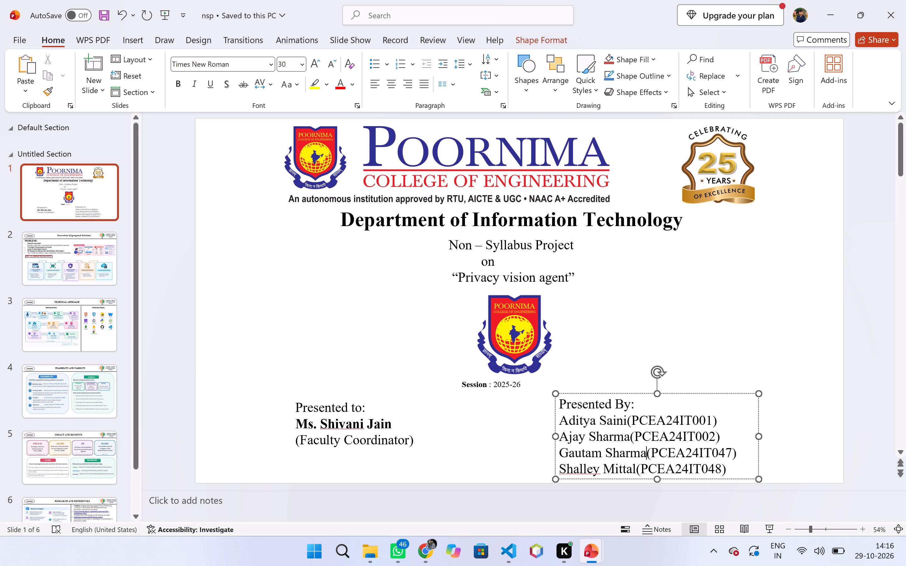
# Update the last two digits of the third presenter's roll number on the title slide.
pyautogui.click(730, 454)
pyautogui.press('BackSpace')
pyautogui.press('BackSpace')
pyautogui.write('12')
# Delete the fourth presenter's name and roll number from the “Presented By” list.
pyautogui.click(732, 467)
pyautogui.hotkey('ctrl', 'BackSpace')
pyautogui.hotkey('ctrl', 'BackSpace')
pyautogui.hotkey('ctrl', 'BackSpace')
pyautogui.hotkey('ctrl', 'BackSpace')
pyautogui.hotkey('ctrl', 'BackSpace')
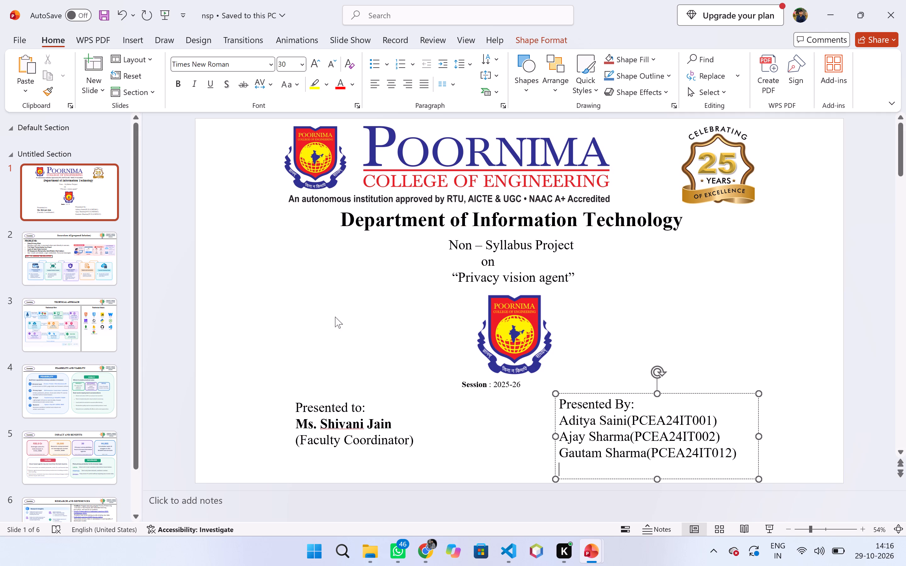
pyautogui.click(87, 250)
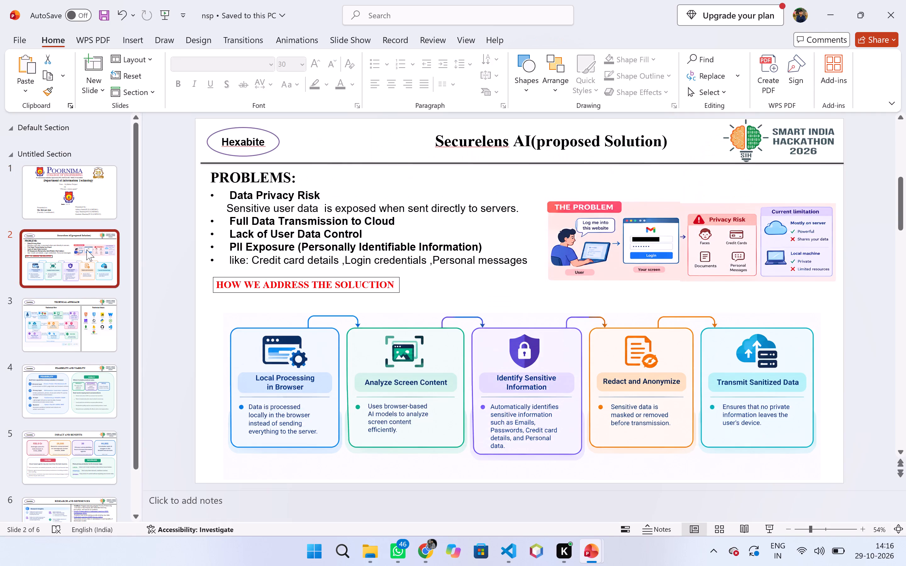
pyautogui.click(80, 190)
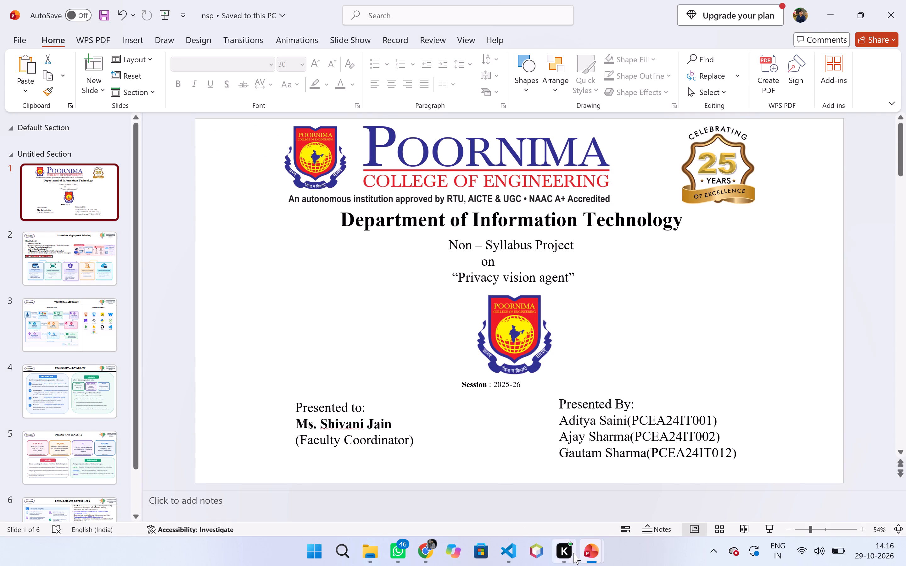
# Switch to the NSP_Project presentation and copy its Presentation Overview slide.
pyautogui.click(589, 553)
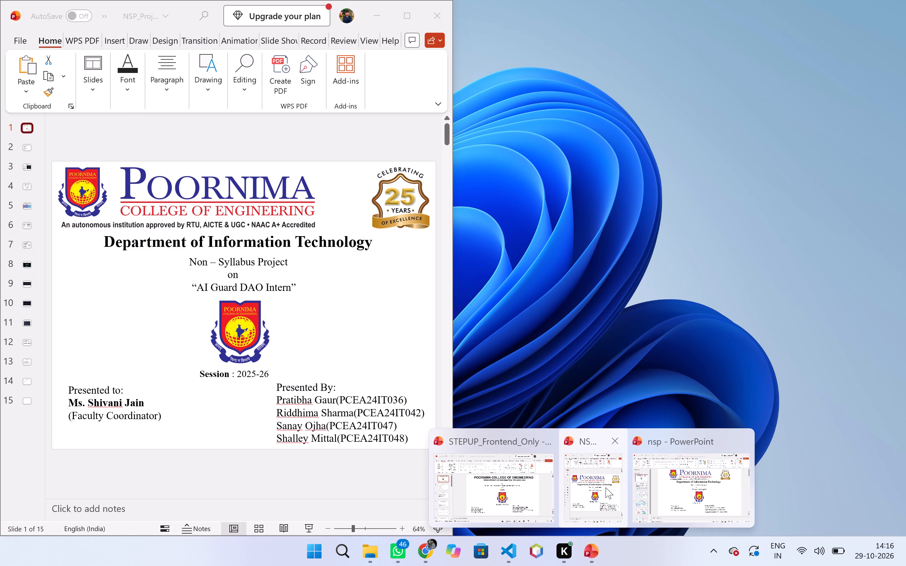
pyautogui.click(606, 487)
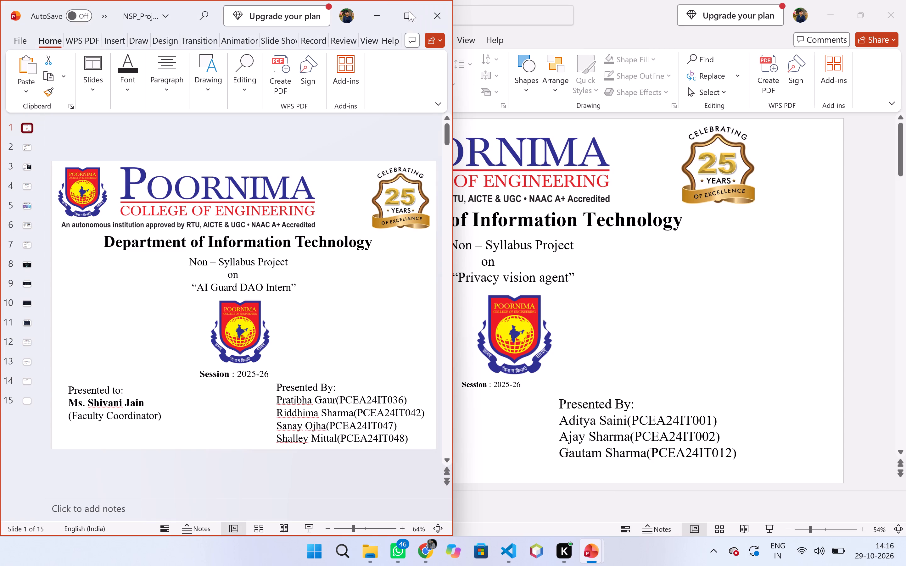
pyautogui.click(405, 5)
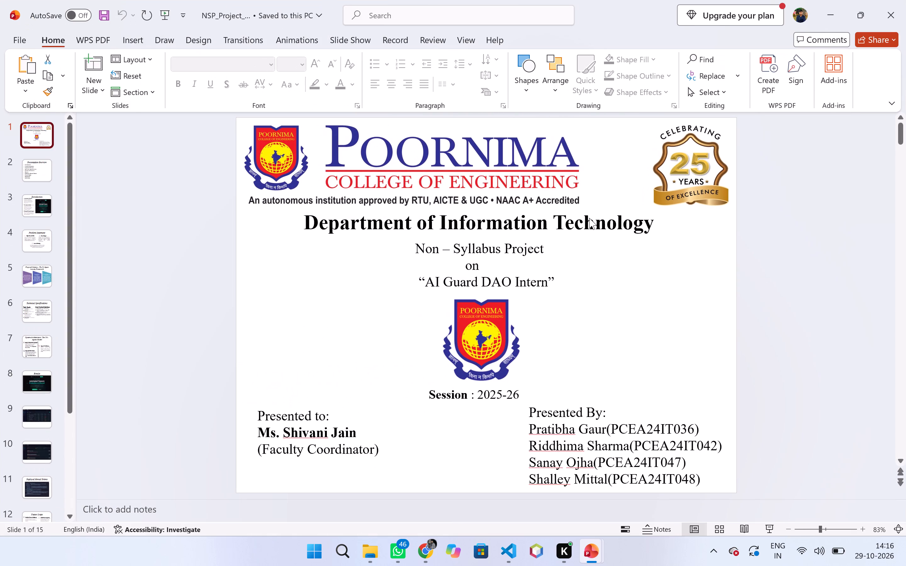
pyautogui.hotkey('alt', 'Tab')
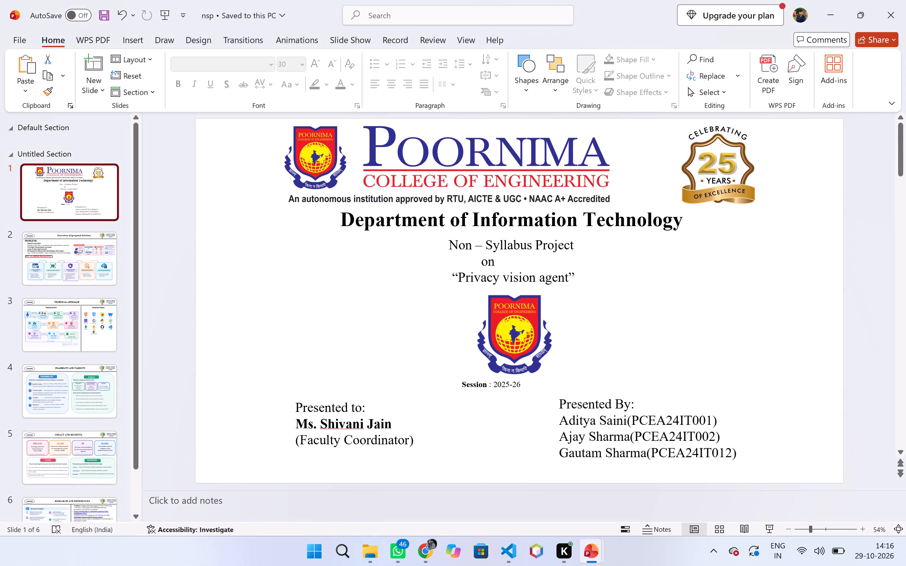
pyautogui.hotkey('alt', 'Tab')
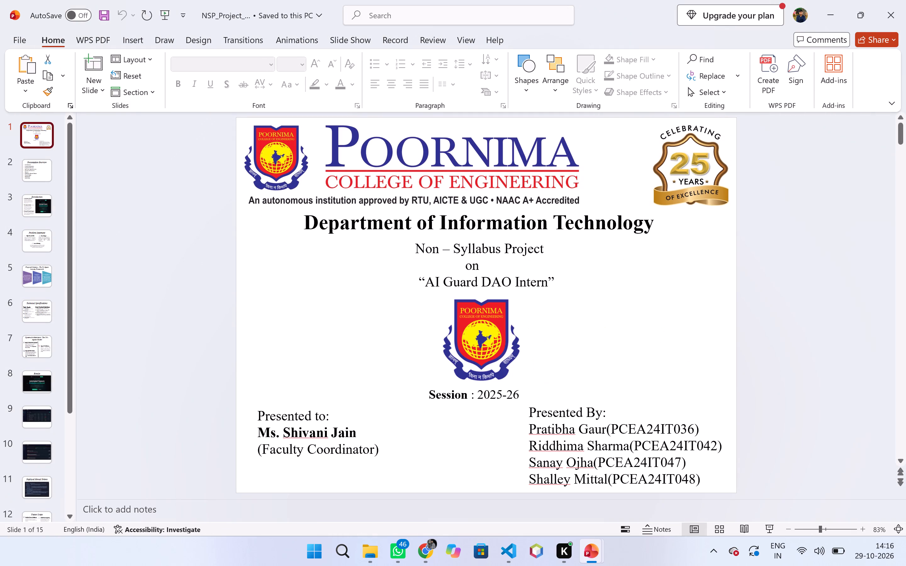
pyautogui.click(42, 171)
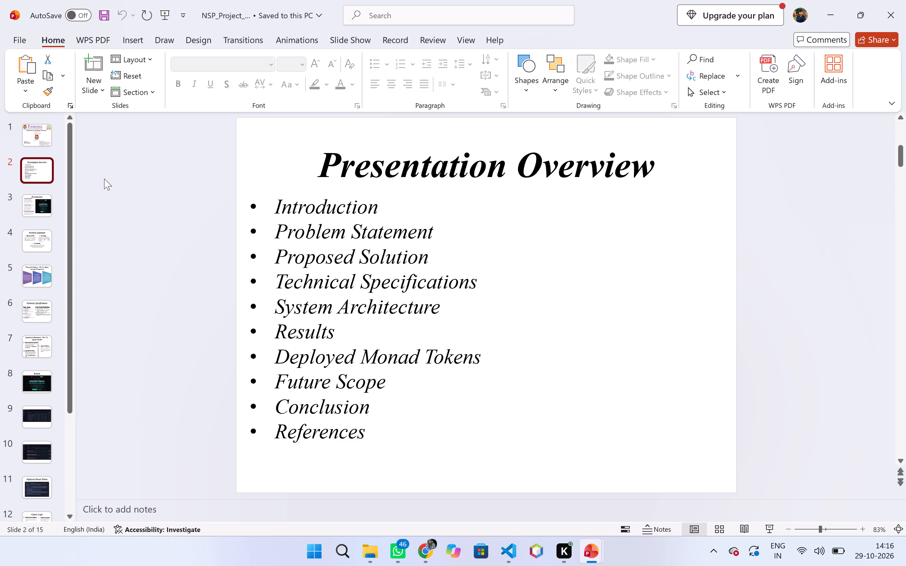
pyautogui.rightClick(41, 166)
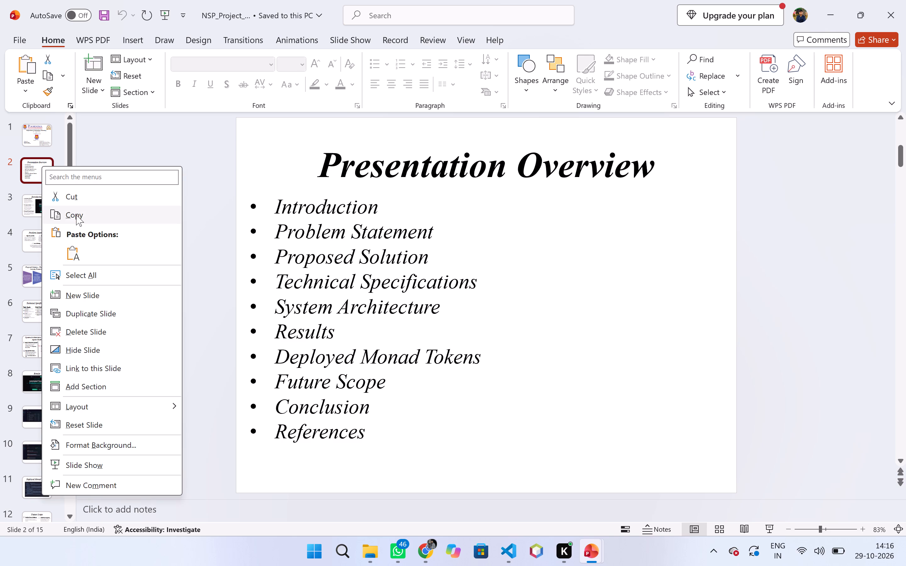
pyautogui.click(76, 215)
# Paste the copied slide into the nsp presentation and place it as slide 2, directly after the title slide.
pyautogui.hotkey('alt', 'Tab')
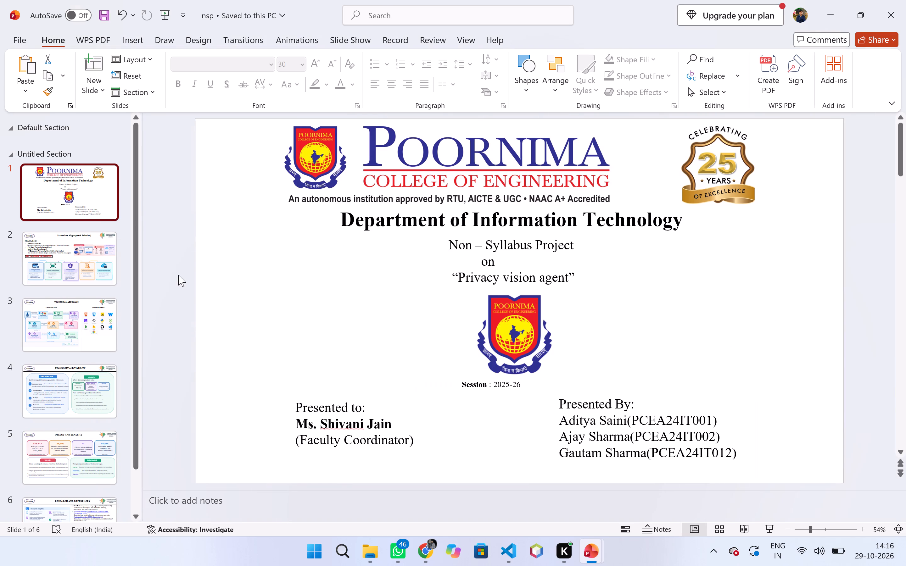
pyautogui.rightClick(111, 140)
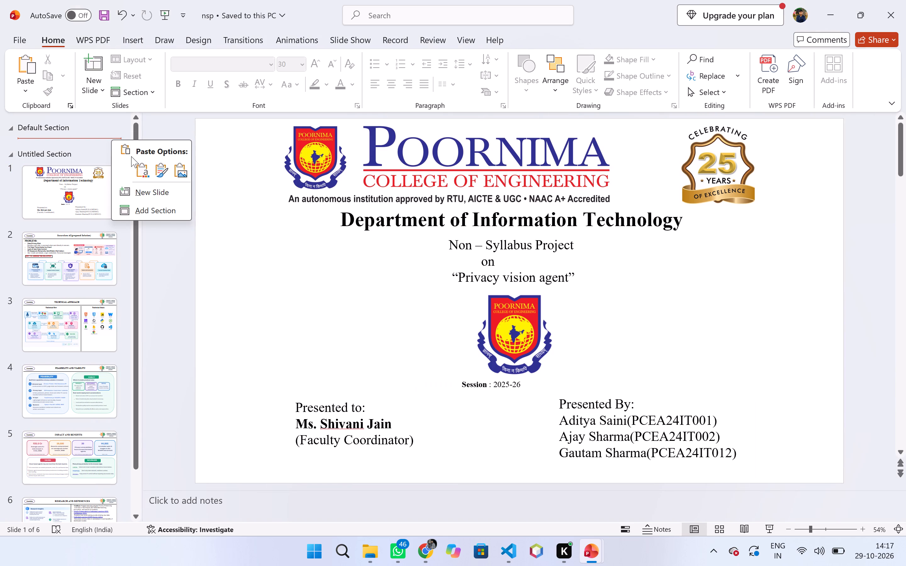
pyautogui.click(129, 345)
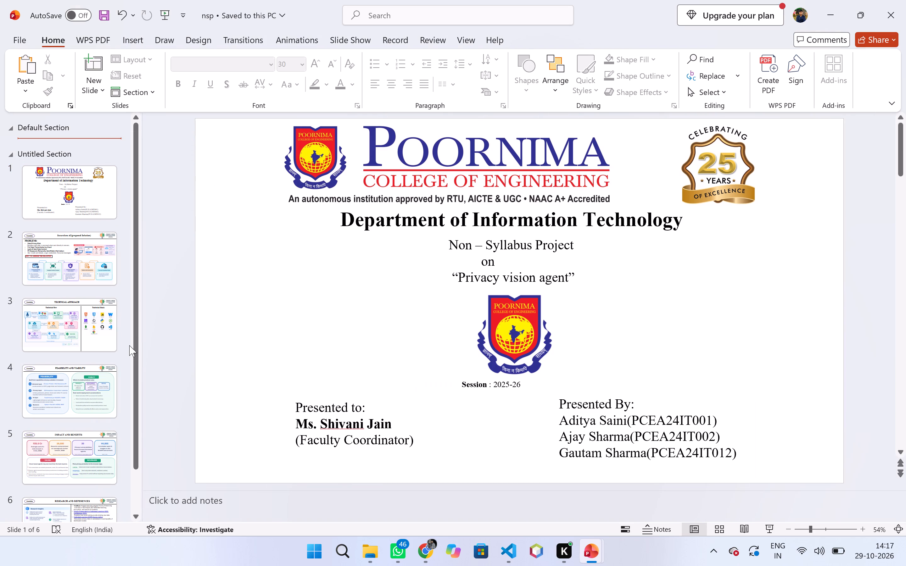
pyautogui.hotkey('ctrl', 'v')
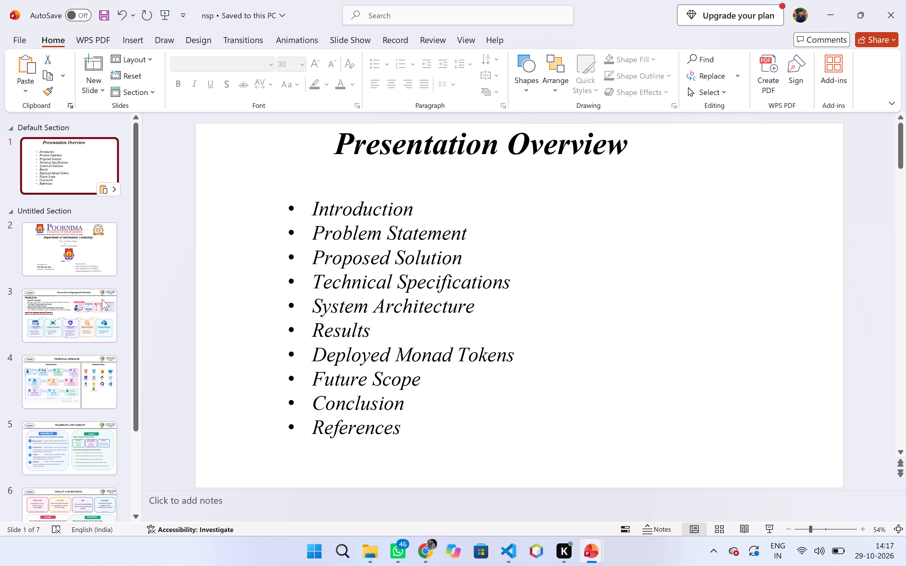
pyautogui.moveTo(64, 162); pyautogui.dragTo(65, 253)
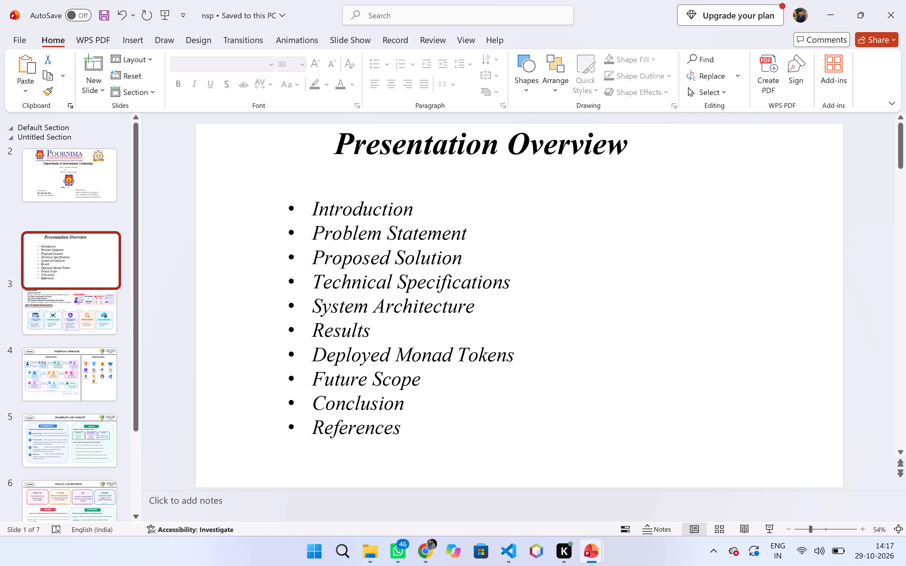
pyautogui.moveTo(65, 253); pyautogui.dragTo(64, 250)
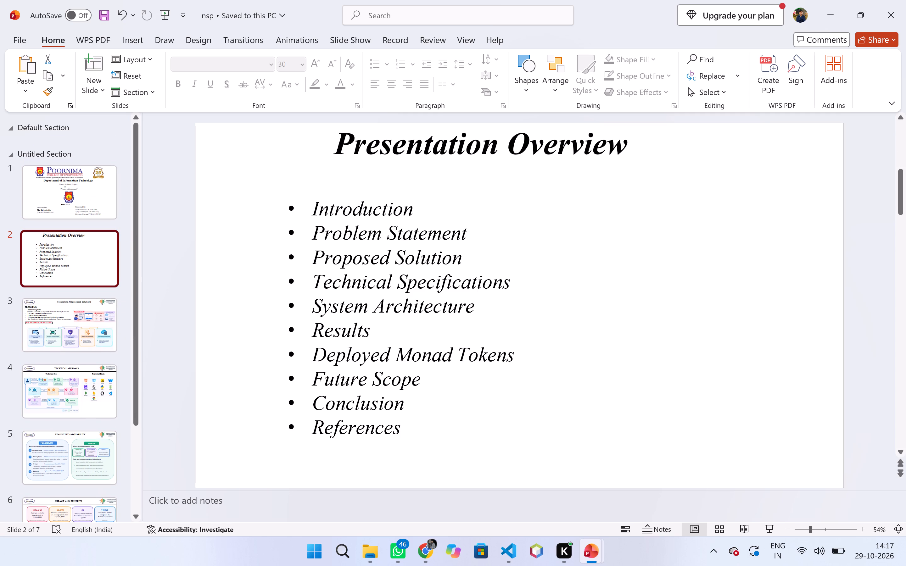
# Delete the Smart India Hackathon 2026 logo from the “Securelens AI(proposed Solution)” slide.
pyautogui.click(102, 338)
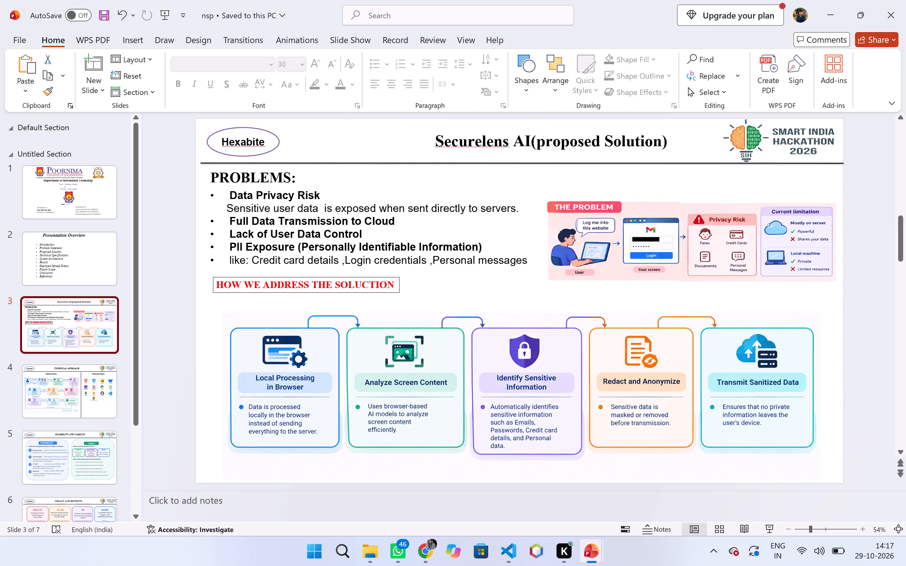
pyautogui.click(82, 411)
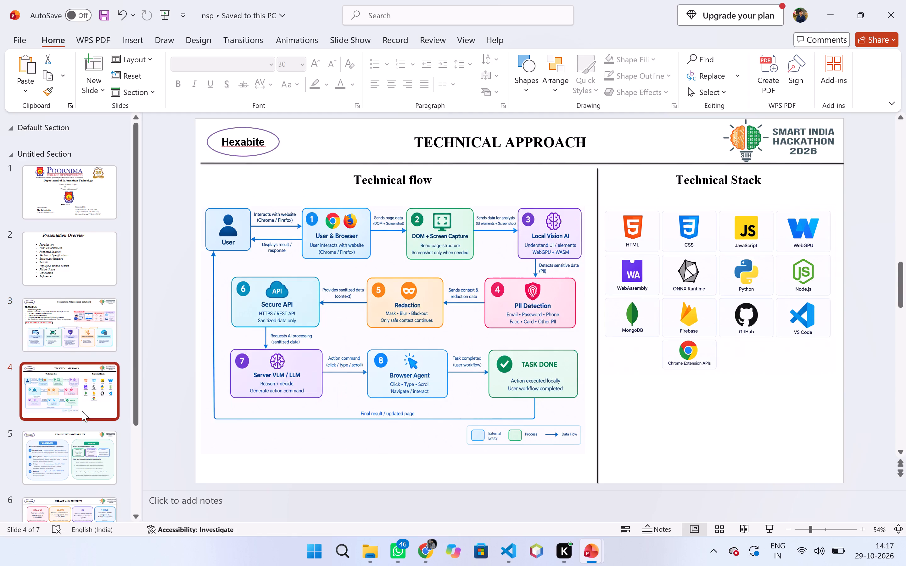
pyautogui.click(93, 180)
pyautogui.click(45, 247)
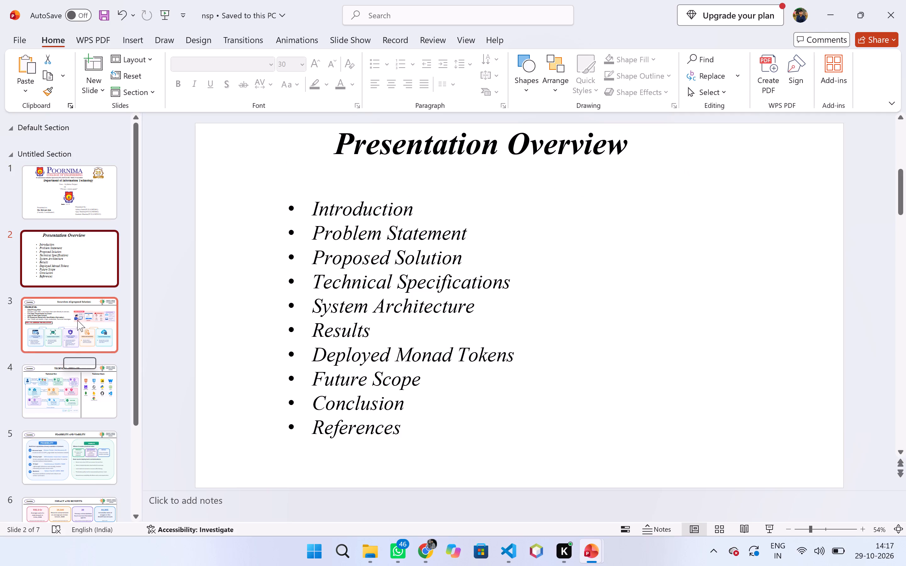
pyautogui.click(78, 319)
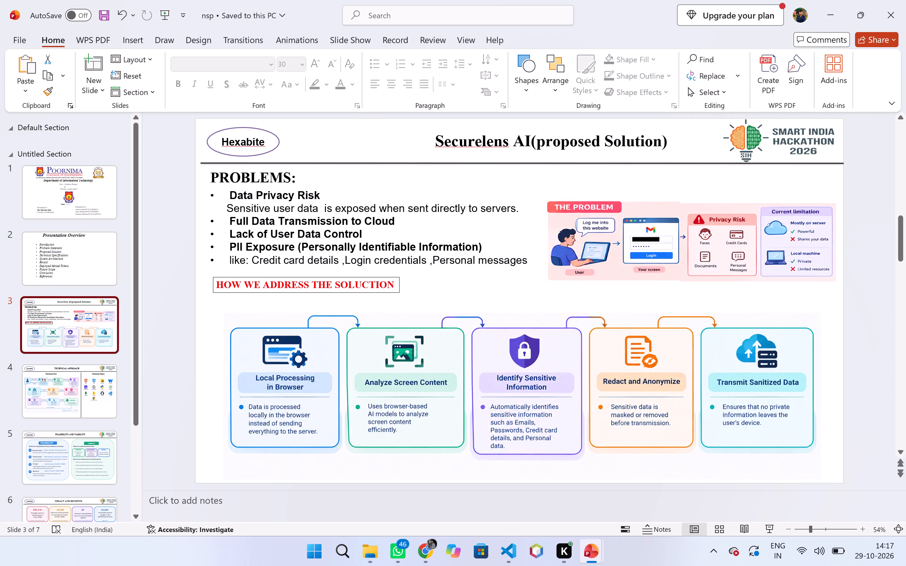
pyautogui.click(771, 142)
pyautogui.press('BackSpace')
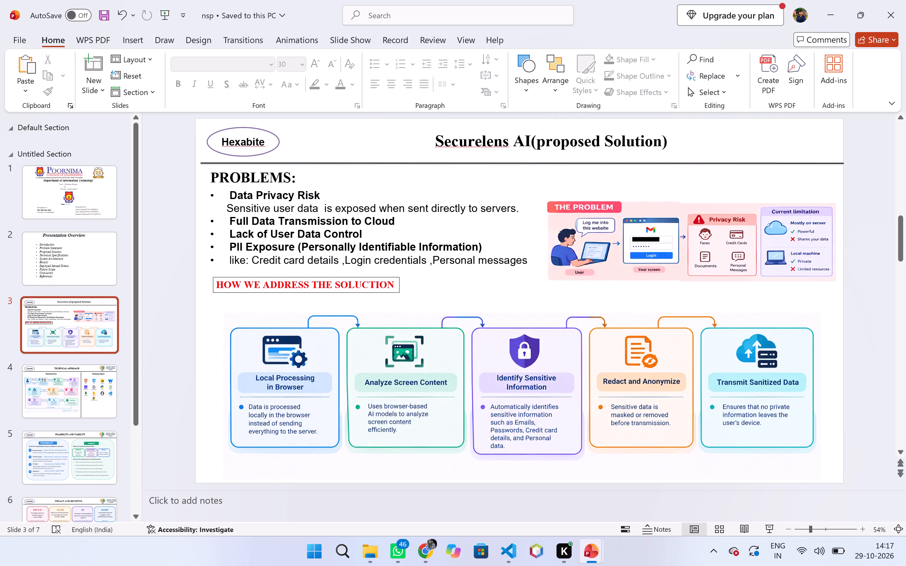
# Delete the oval “Hexabite” team label from the “Securelens AI(proposed Solution)” slide.
pyautogui.click(254, 139)
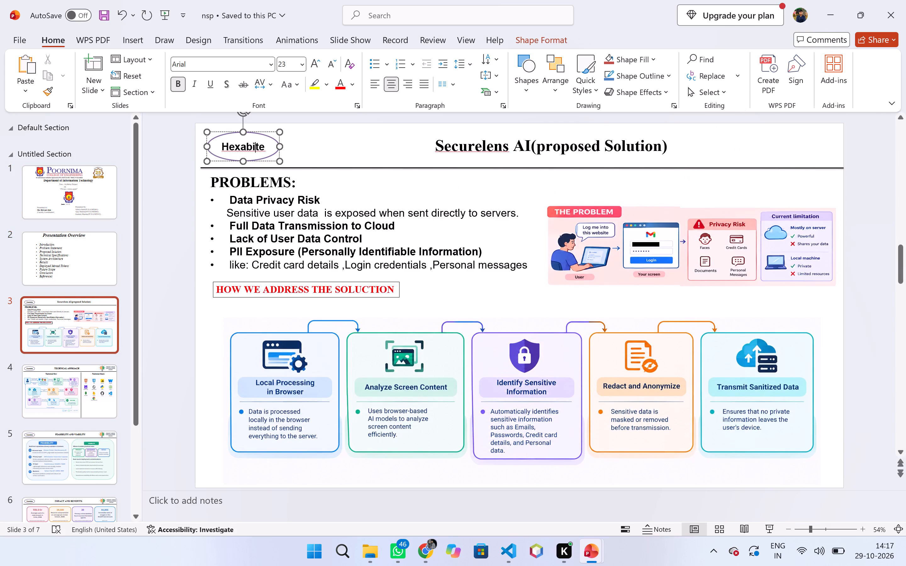
pyautogui.press('BackSpace')
pyautogui.click(268, 135)
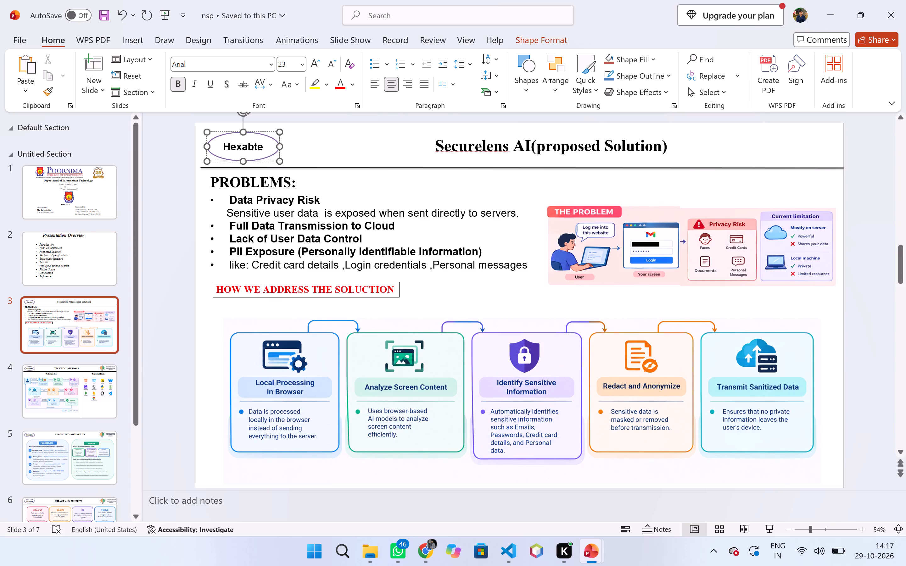
pyautogui.press('BackSpace')
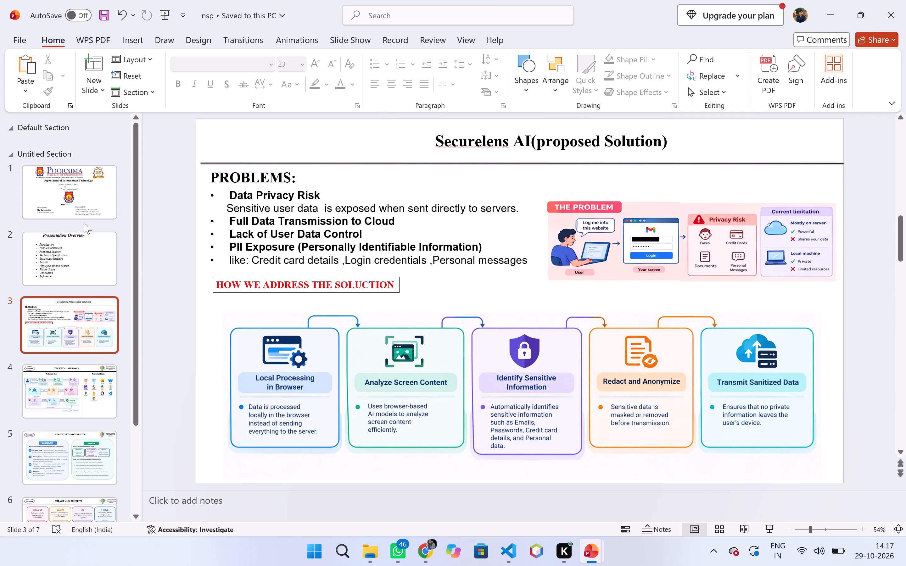
# Review the Presentation Overview topics against the proposed solution and Technical Approach slides.
pyautogui.click(86, 252)
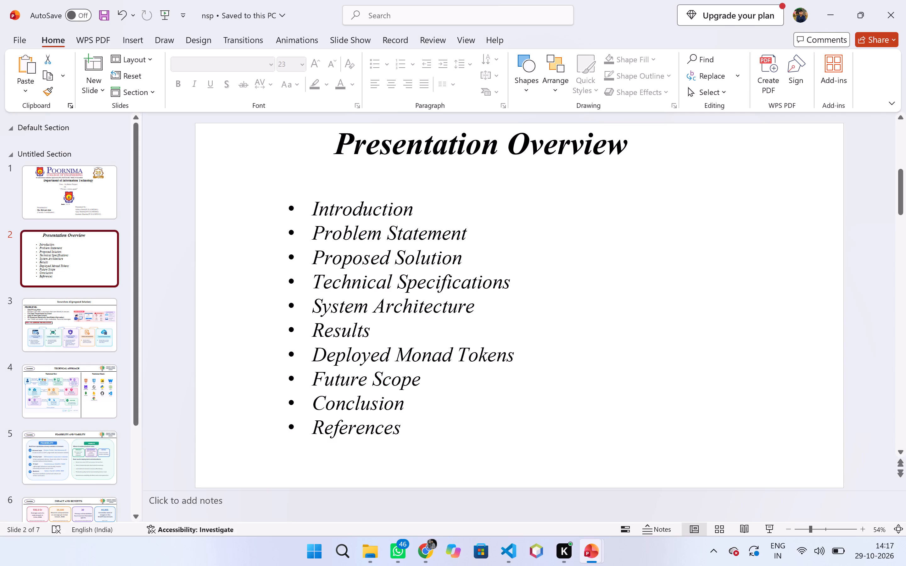
pyautogui.click(76, 312)
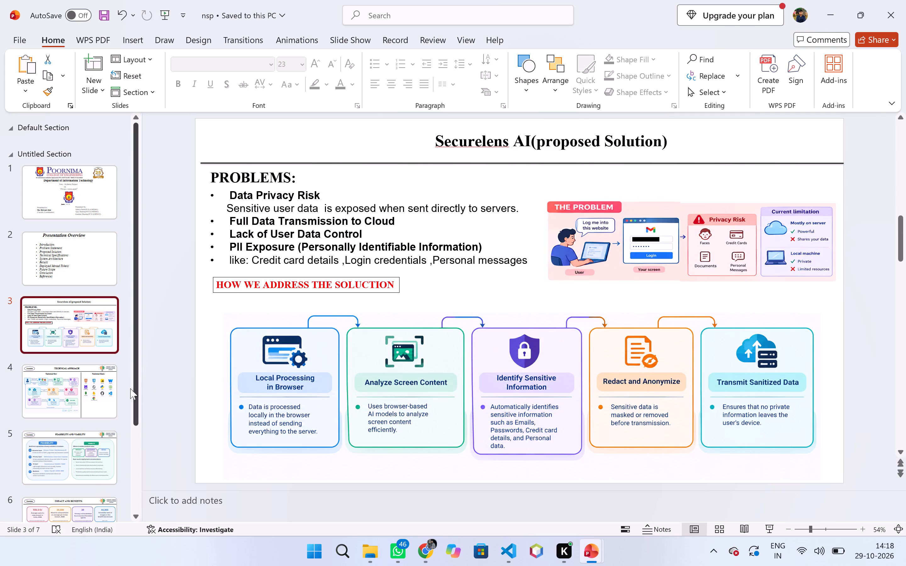
pyautogui.click(93, 392)
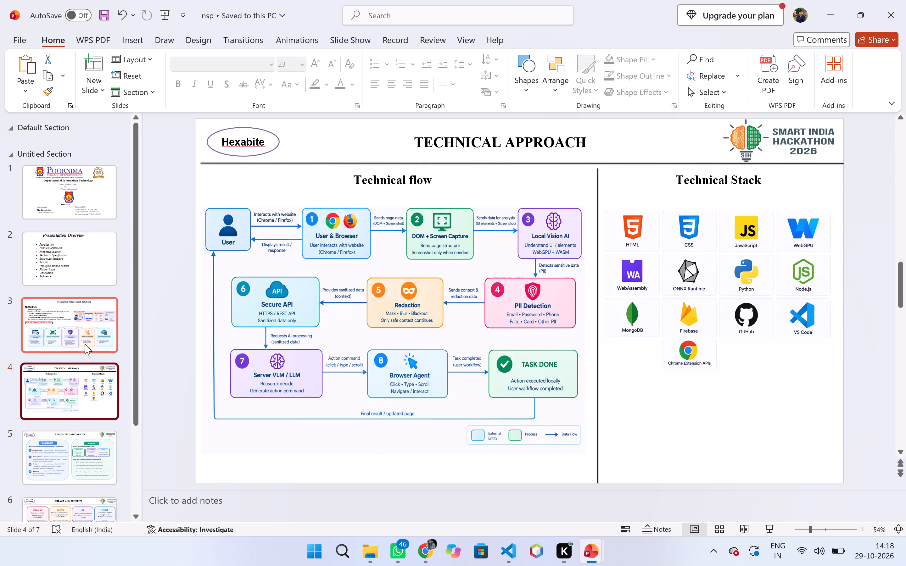
pyautogui.click(87, 274)
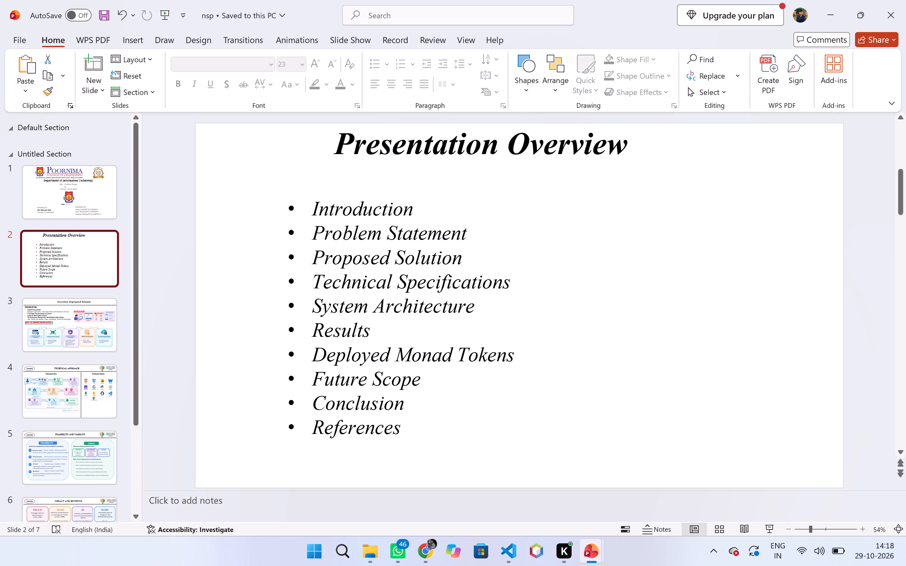
pyautogui.click(82, 402)
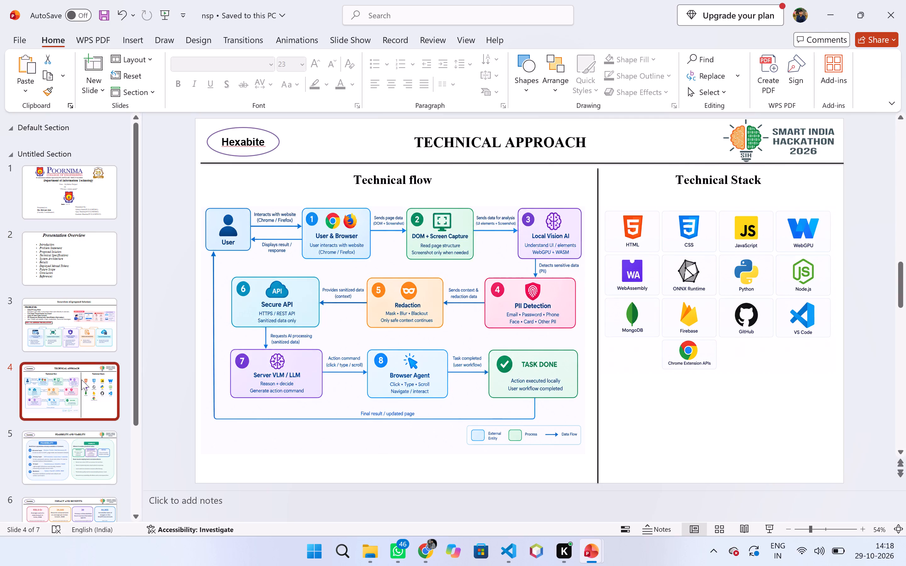
pyautogui.click(87, 336)
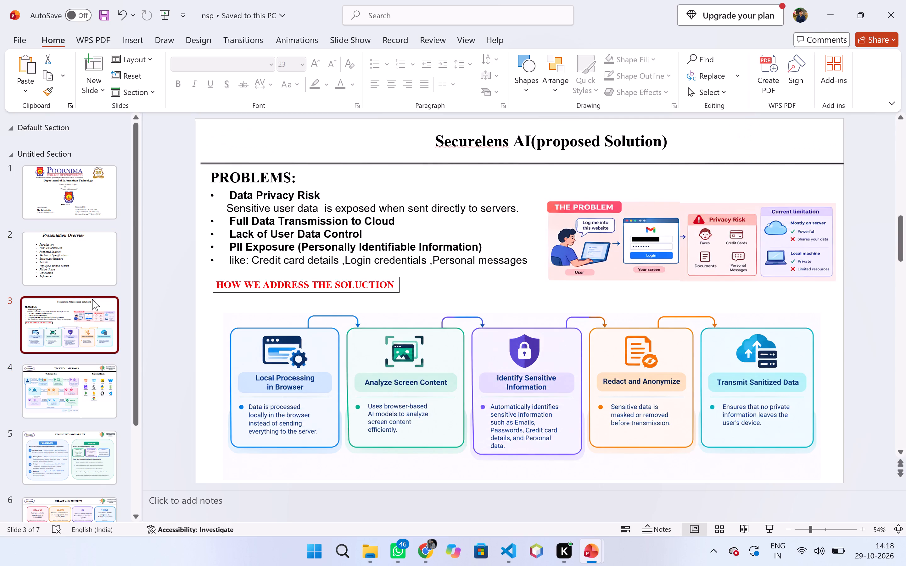
pyautogui.click(96, 270)
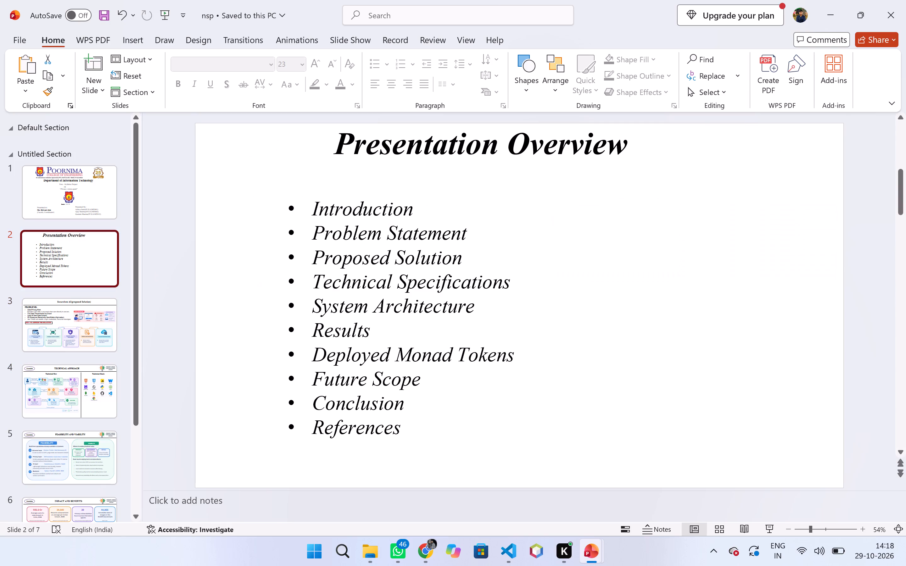
pyautogui.click(78, 329)
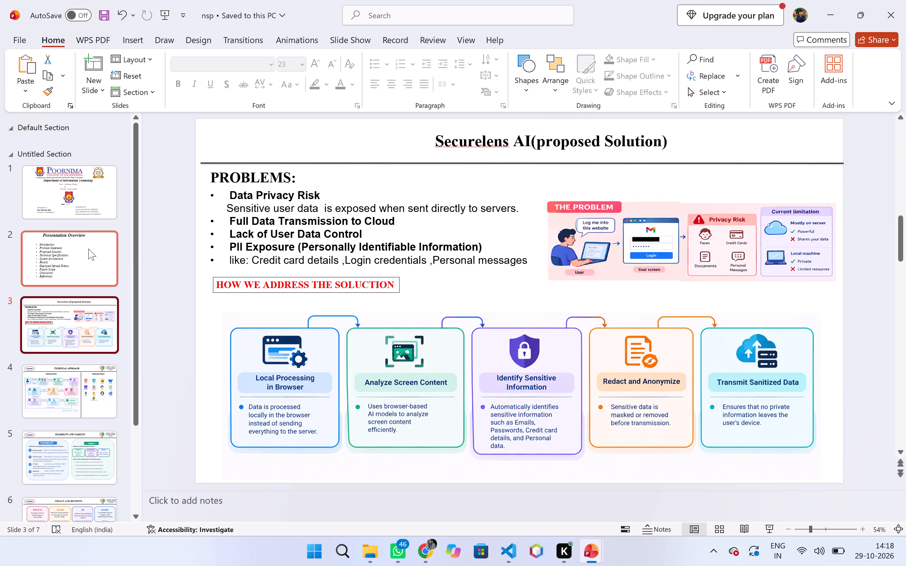
# Copy the project name “Privacy vision agent” from the title slide, without its quotation marks.
pyautogui.click(76, 214)
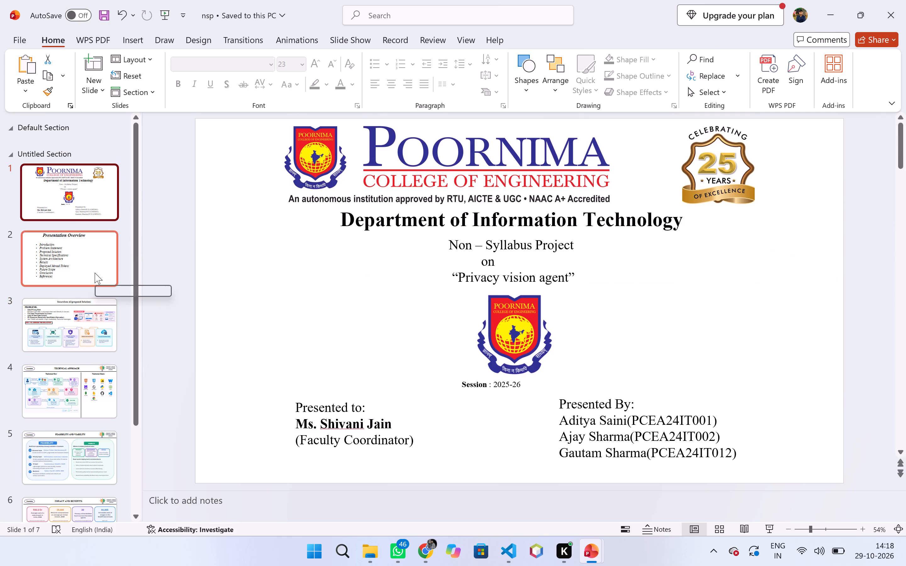
pyautogui.moveTo(460, 276); pyautogui.dragTo(515, 276)
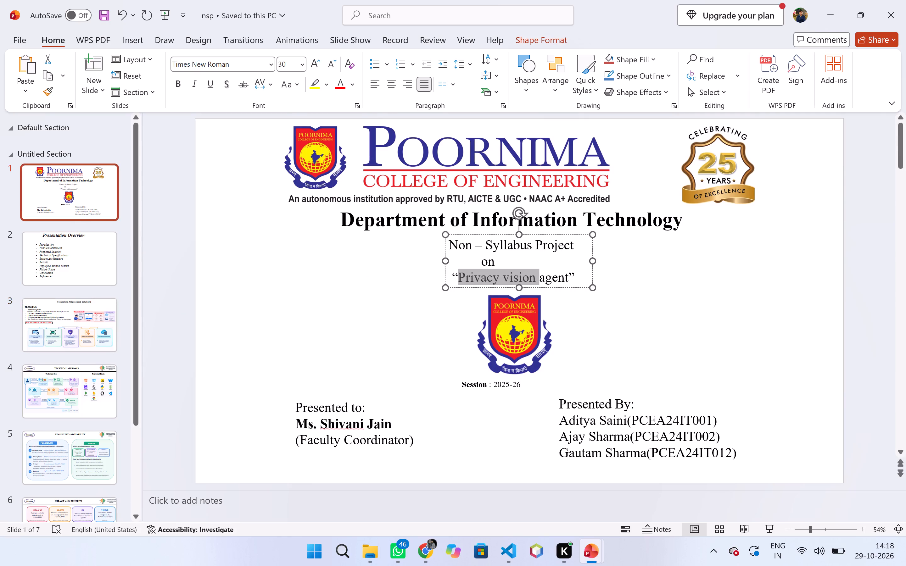
pyautogui.moveTo(515, 276); pyautogui.dragTo(562, 284)
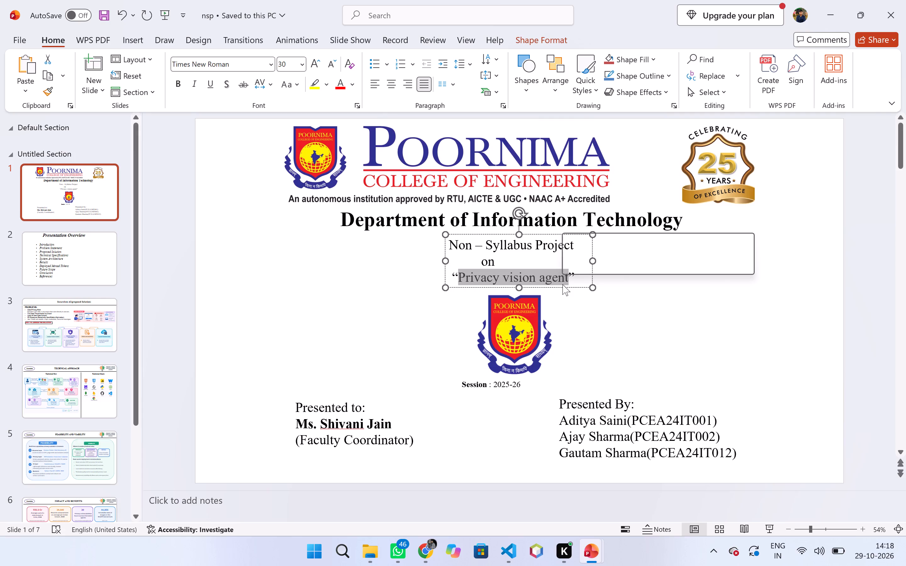
pyautogui.hotkey('ctrl', 'c')
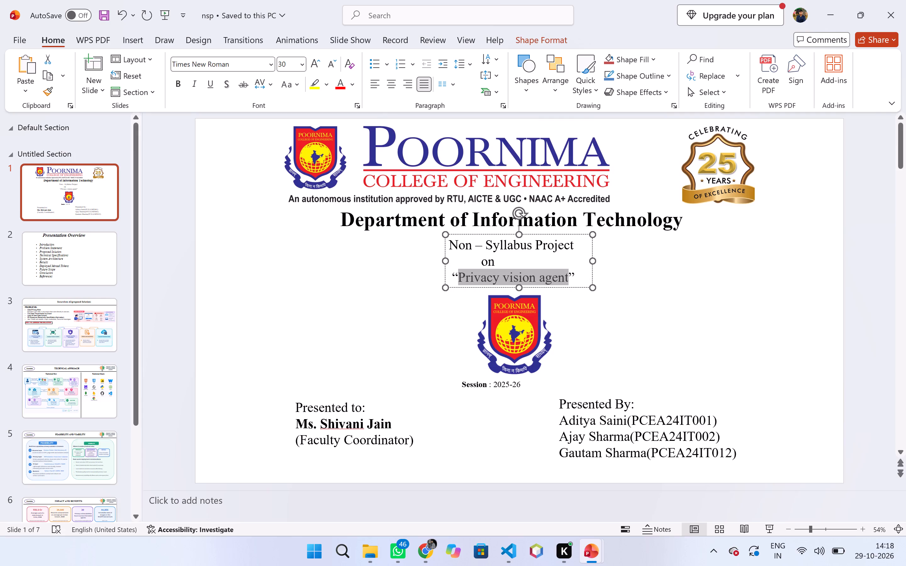
# Clear the title text “Securelens AI(proposed Solution)” from the slide that lists the data privacy problems.
pyautogui.click(64, 333)
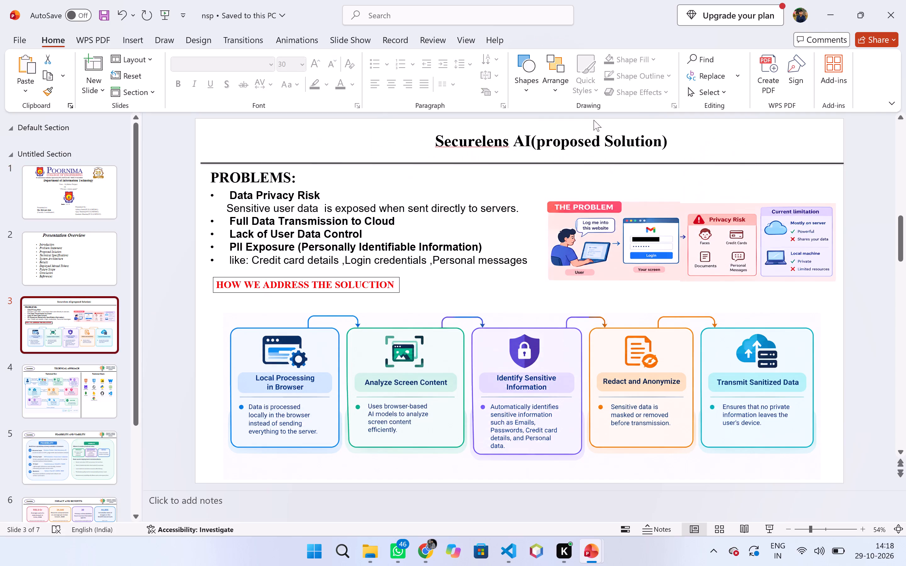
pyautogui.click(532, 140)
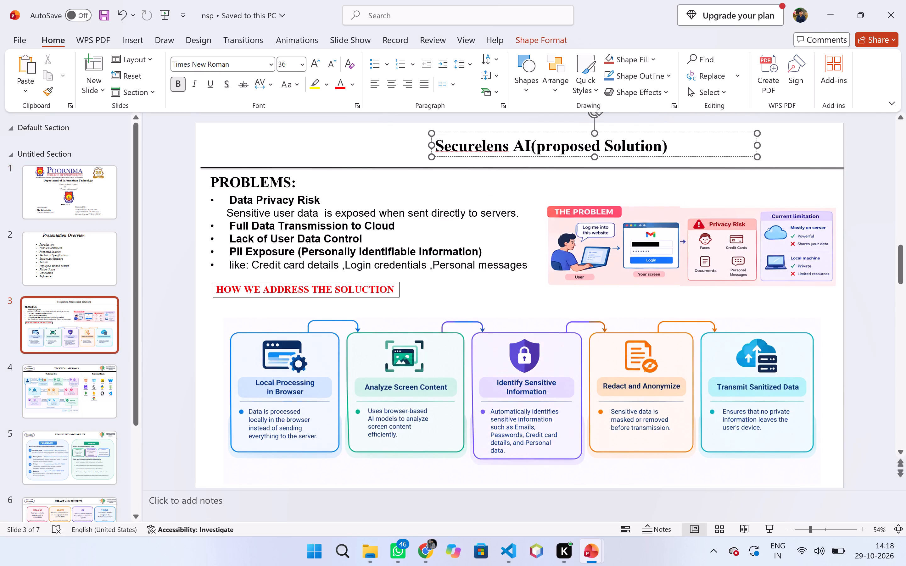
pyautogui.press('Right')
pyautogui.press('Right')
pyautogui.press('Right')
pyautogui.press('Right')
pyautogui.press('Right')
pyautogui.press('Right')
pyautogui.press('Right')
pyautogui.press('Right')
pyautogui.press('Right')
pyautogui.press('Right')
pyautogui.press('Right')
pyautogui.press('Right')
pyautogui.press('Right')
pyautogui.press('Right')
pyautogui.press('Right')
pyautogui.press('Right')
pyautogui.press('Right')
pyautogui.press('Right')
pyautogui.press('Right')
pyautogui.hotkey('ctrl', 'BackSpace')
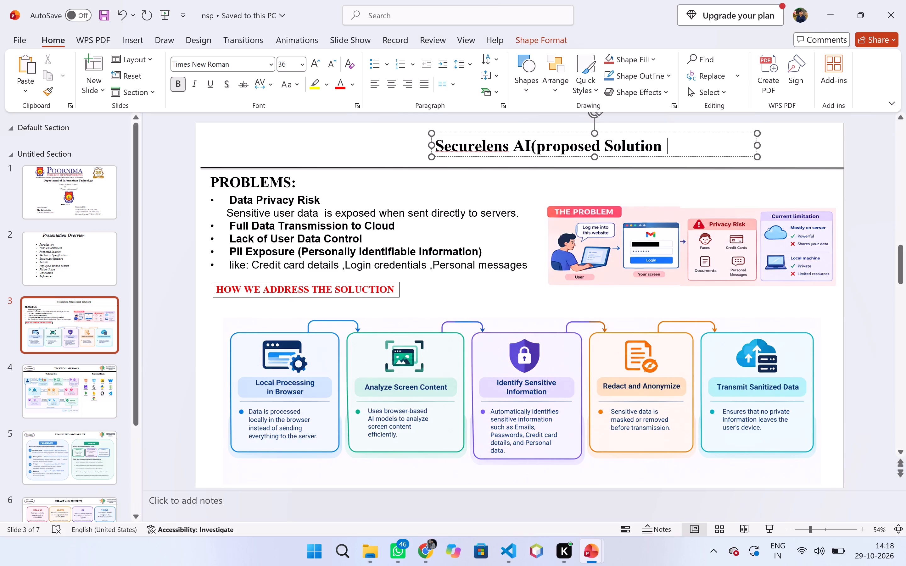
pyautogui.hotkey('ctrl', 'BackSpace')
pyautogui.hotkey('ctrl', 'BackSpace')
pyautogui.hotkey('ctrl', 'BackSpace')
pyautogui.hotkey('ctrl', 'BackSpace')
pyautogui.hotkey('ctrl', 'BackSpace')
pyautogui.hotkey('ctrl', 'BackSpace')
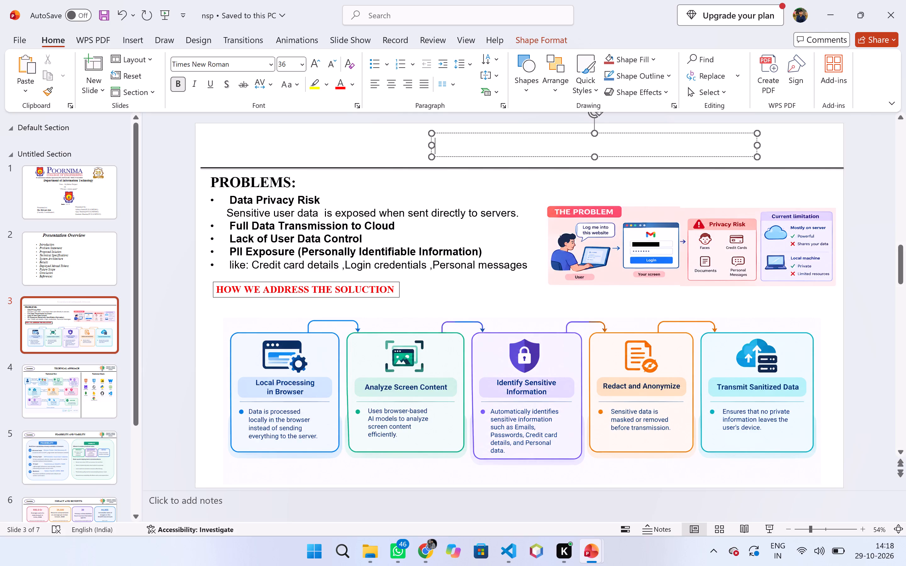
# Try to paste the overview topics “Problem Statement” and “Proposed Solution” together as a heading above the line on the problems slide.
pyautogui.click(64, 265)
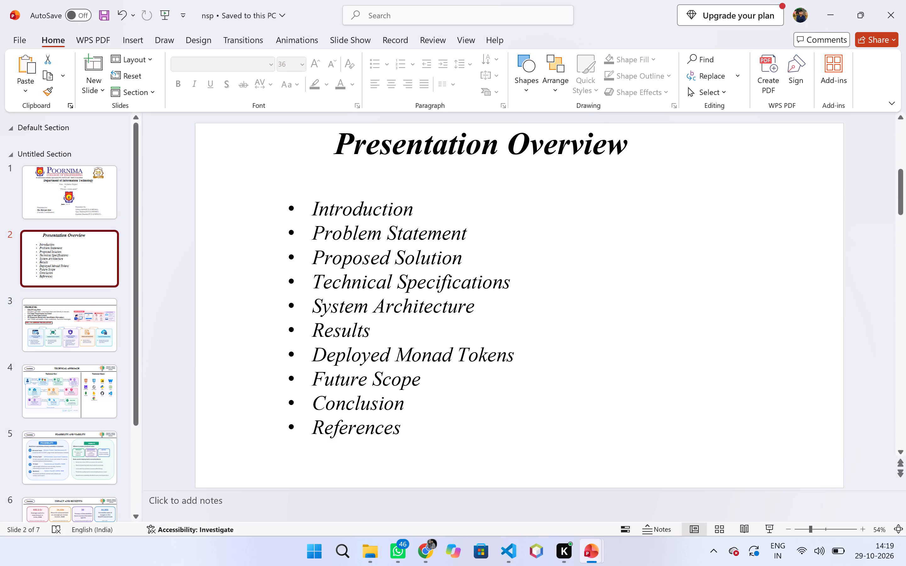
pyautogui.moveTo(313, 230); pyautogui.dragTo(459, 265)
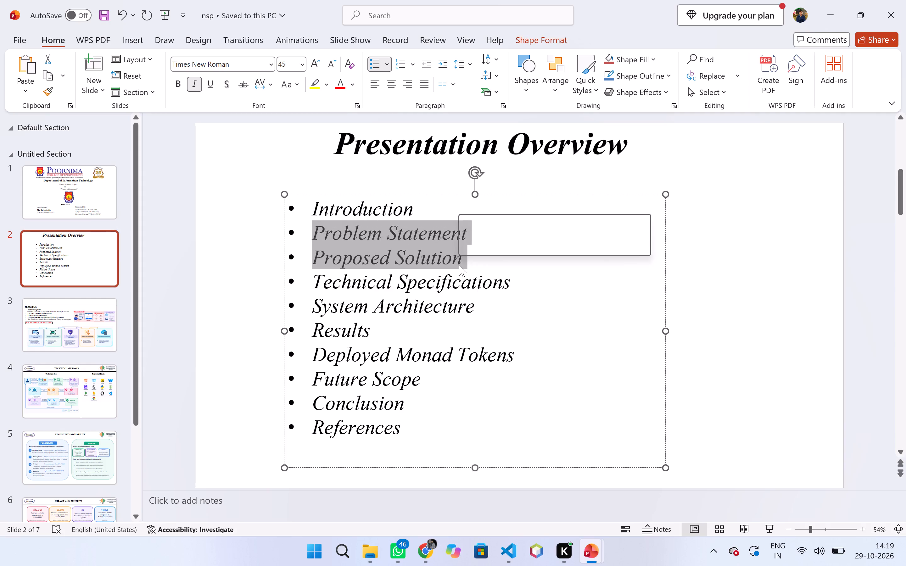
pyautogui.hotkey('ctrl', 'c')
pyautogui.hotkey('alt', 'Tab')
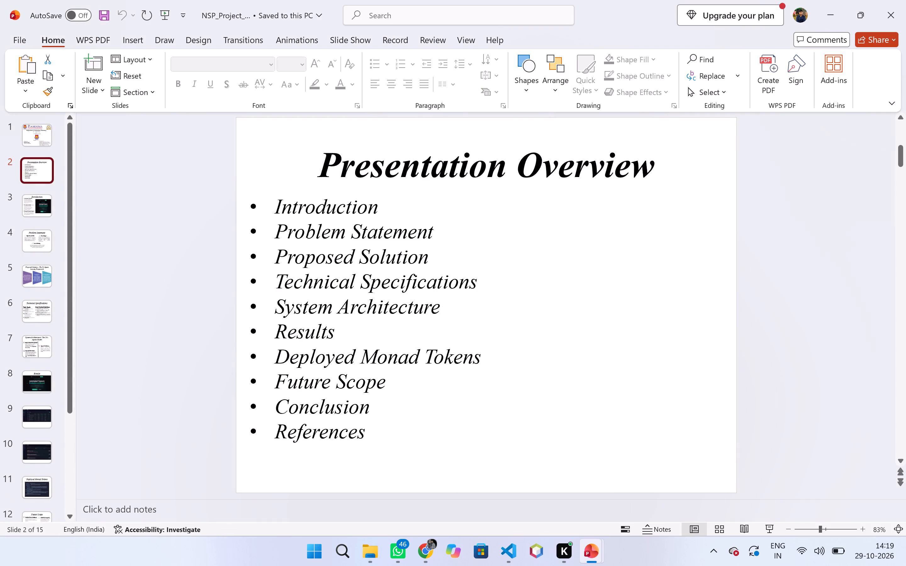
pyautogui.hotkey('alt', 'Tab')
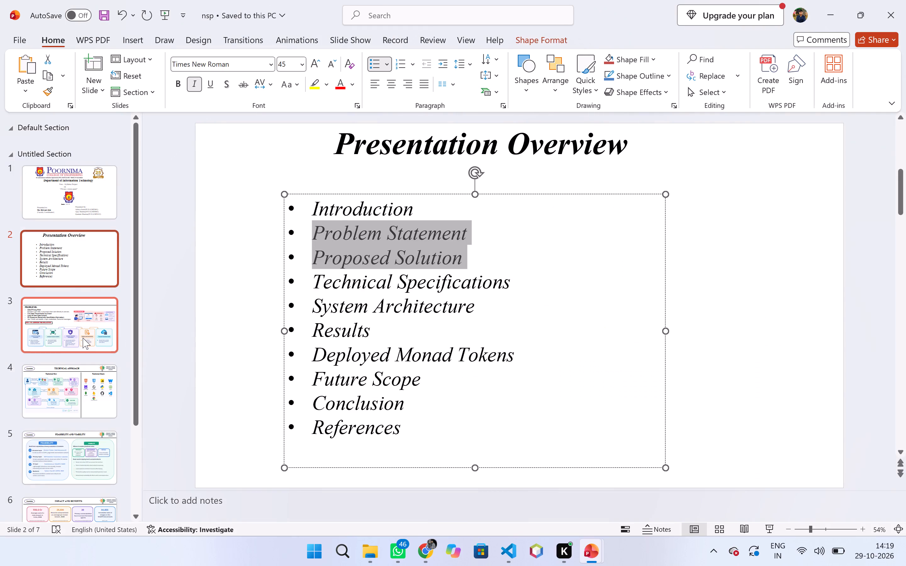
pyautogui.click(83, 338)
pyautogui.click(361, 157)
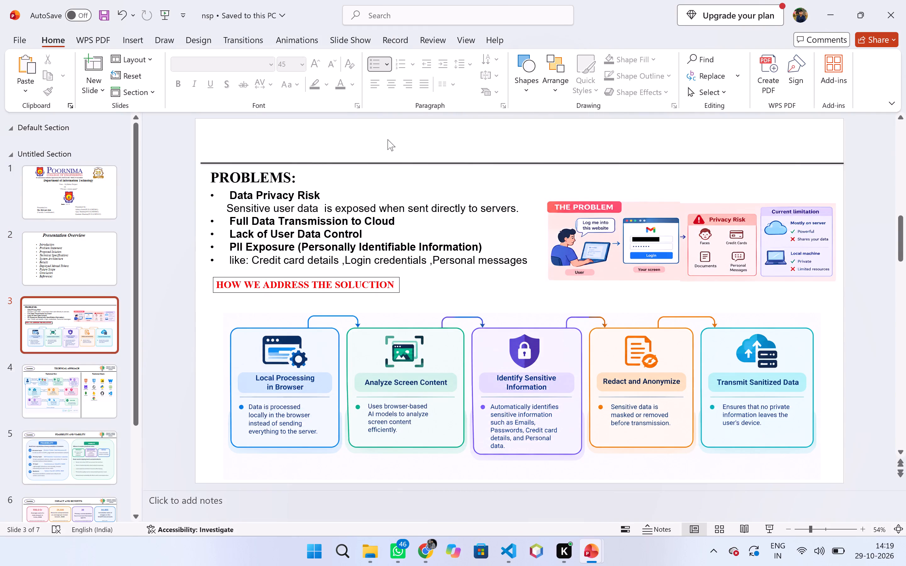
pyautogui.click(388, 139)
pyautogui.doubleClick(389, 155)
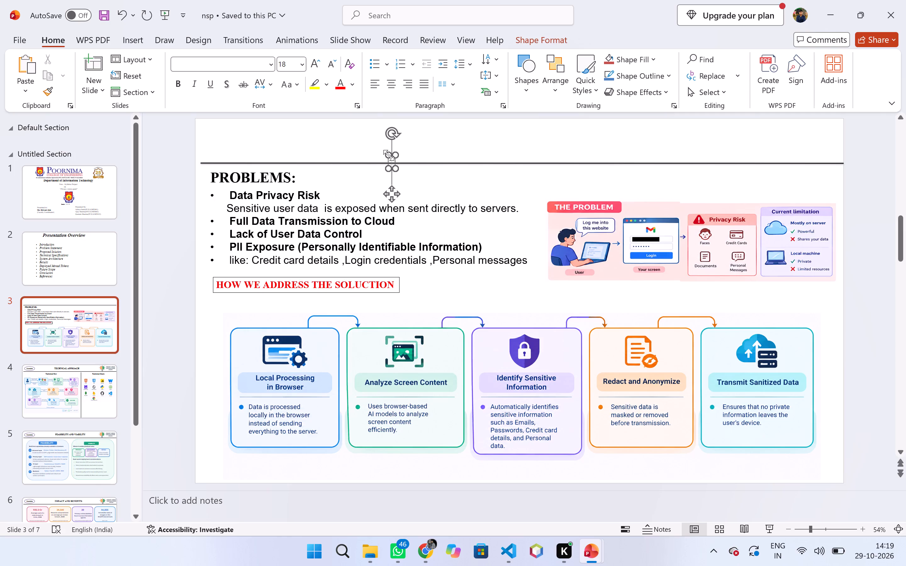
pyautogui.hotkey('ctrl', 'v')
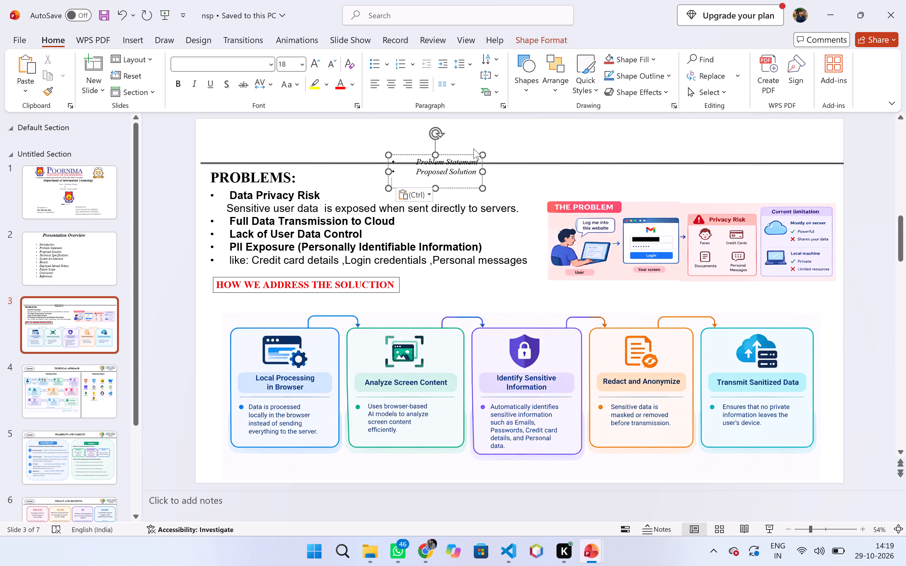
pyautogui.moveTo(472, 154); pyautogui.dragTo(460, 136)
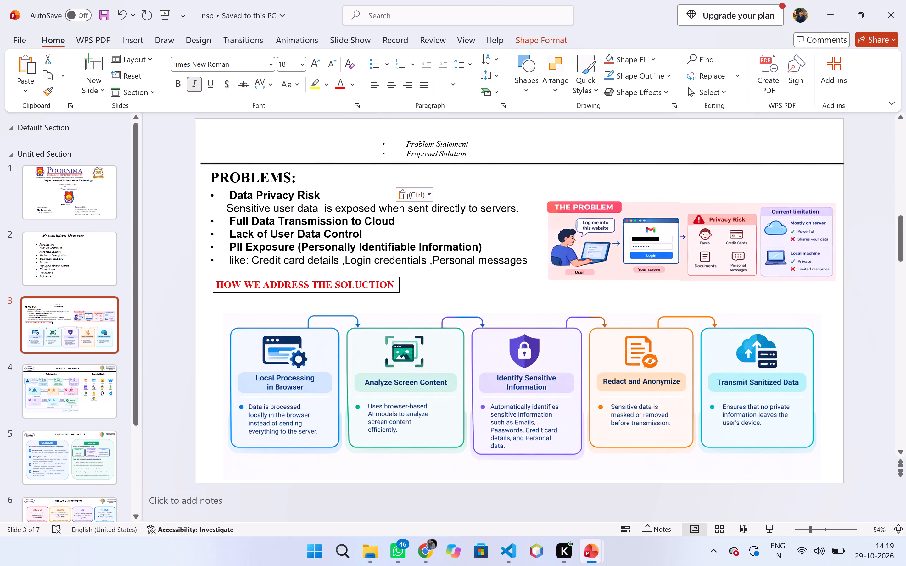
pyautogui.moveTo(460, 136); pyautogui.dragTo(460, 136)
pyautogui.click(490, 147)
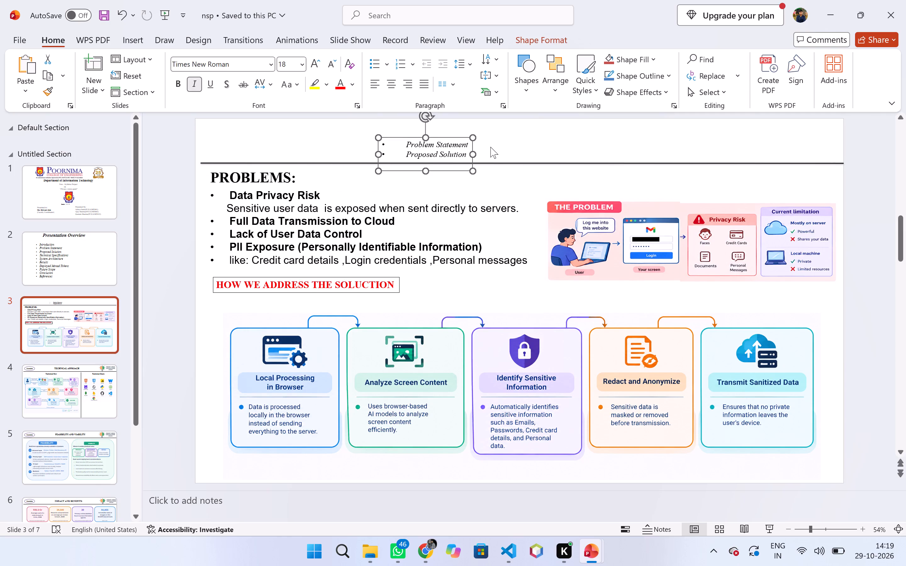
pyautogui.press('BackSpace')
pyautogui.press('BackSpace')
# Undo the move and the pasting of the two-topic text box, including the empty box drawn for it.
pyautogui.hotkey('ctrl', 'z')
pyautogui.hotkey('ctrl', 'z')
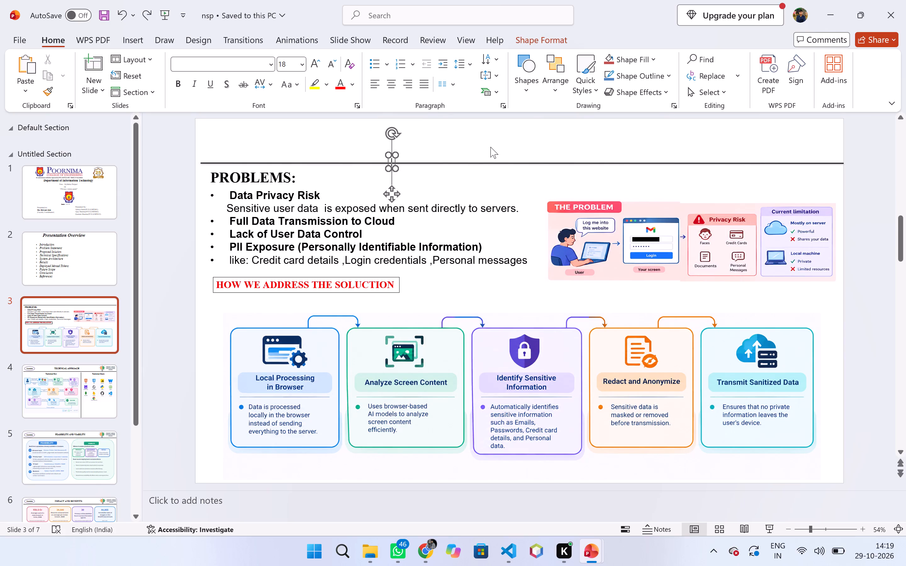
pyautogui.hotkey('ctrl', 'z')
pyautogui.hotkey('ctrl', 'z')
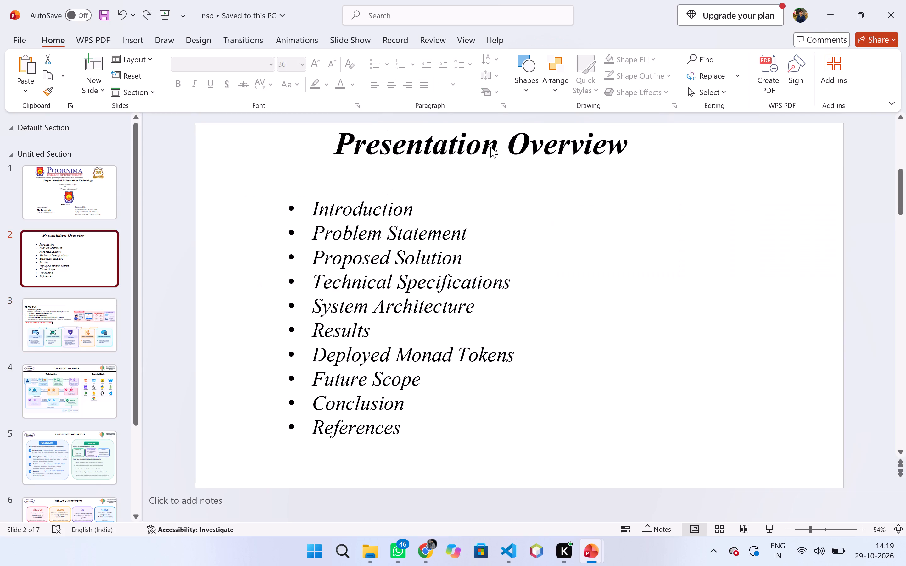
# Copy “Problem Statement” from the overview, undo the last title deletion on the problems slide and paste the topic into that title.
pyautogui.moveTo(312, 226); pyautogui.dragTo(412, 235)
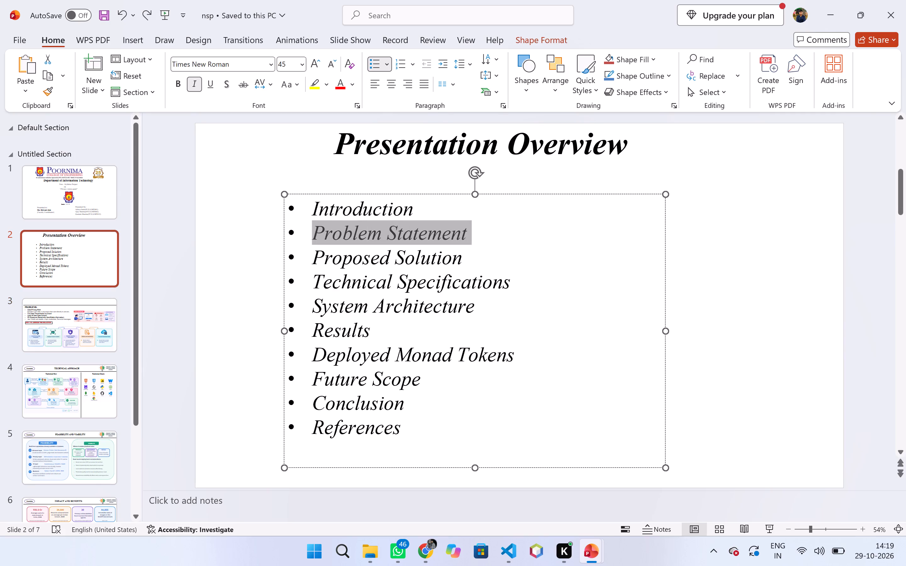
pyautogui.moveTo(412, 235); pyautogui.dragTo(482, 233)
pyautogui.hotkey('ctrl', 'c')
pyautogui.click(98, 313)
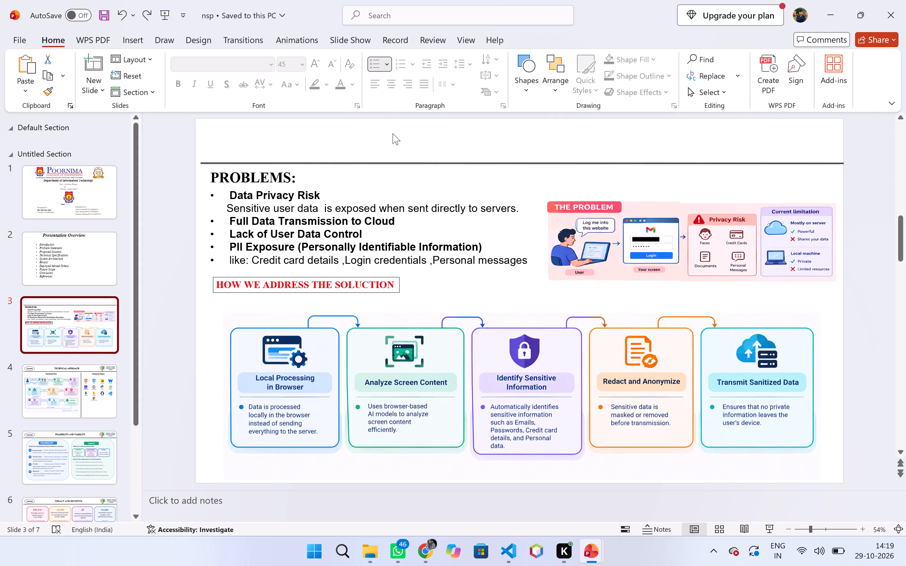
pyautogui.click(393, 133)
pyautogui.hotkey('ctrl', 'z')
pyautogui.hotkey('ctrl', 'z')
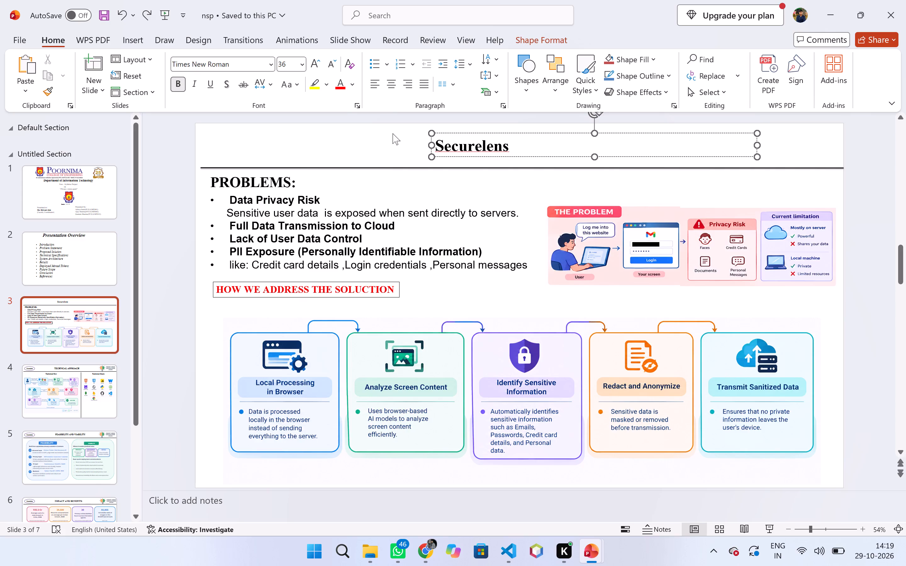
pyautogui.hotkey('ctrl', 'v')
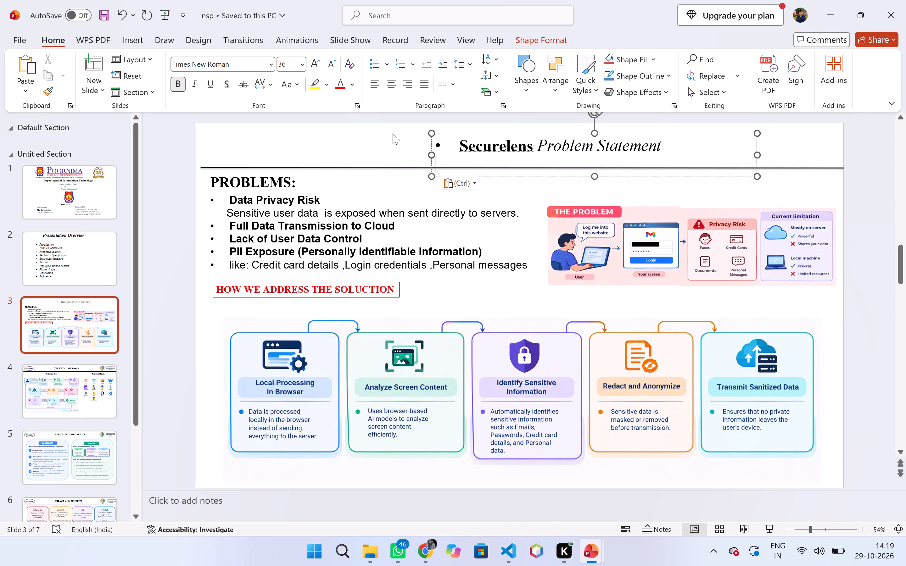
# Delete the leftover word “Securelens” and the bullet in front of “Problem Statement” in the slide title.
pyautogui.click(534, 147)
pyautogui.press('BackSpace')
pyautogui.press('BackSpace')
pyautogui.press('BackSpace')
pyautogui.press('BackSpace')
pyautogui.press('BackSpace')
pyautogui.press('BackSpace')
pyautogui.press('BackSpace')
pyautogui.press('BackSpace')
pyautogui.press('BackSpace')
pyautogui.press('BackSpace')
pyautogui.press('BackSpace')
pyautogui.press('BackSpace')
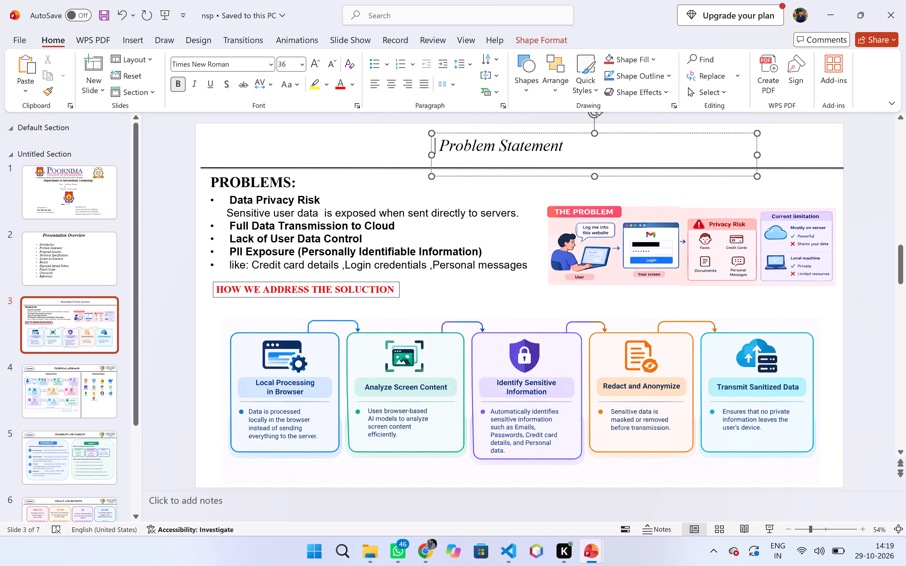
# Append an ampersand “&” after “Problem Statement” in the title of the problems slide.
pyautogui.click(595, 143)
pyautogui.click(568, 148)
pyautogui.click(562, 143)
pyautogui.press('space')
pyautogui.hotkey('shift', '&')
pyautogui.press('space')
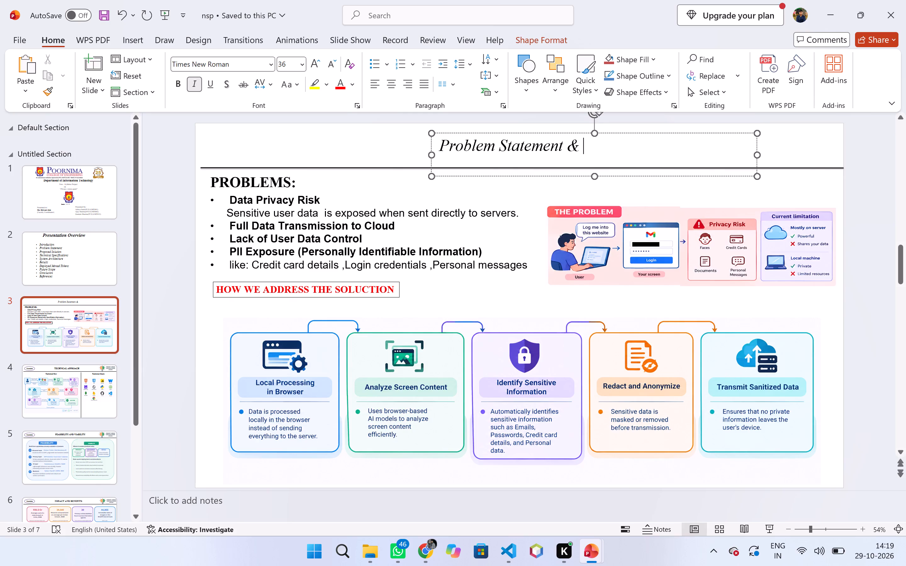
# Copy the topic “Proposed Solution” from the Presentation Overview and paste it after “Problem Statement &” in the problems slide title.
pyautogui.click(109, 266)
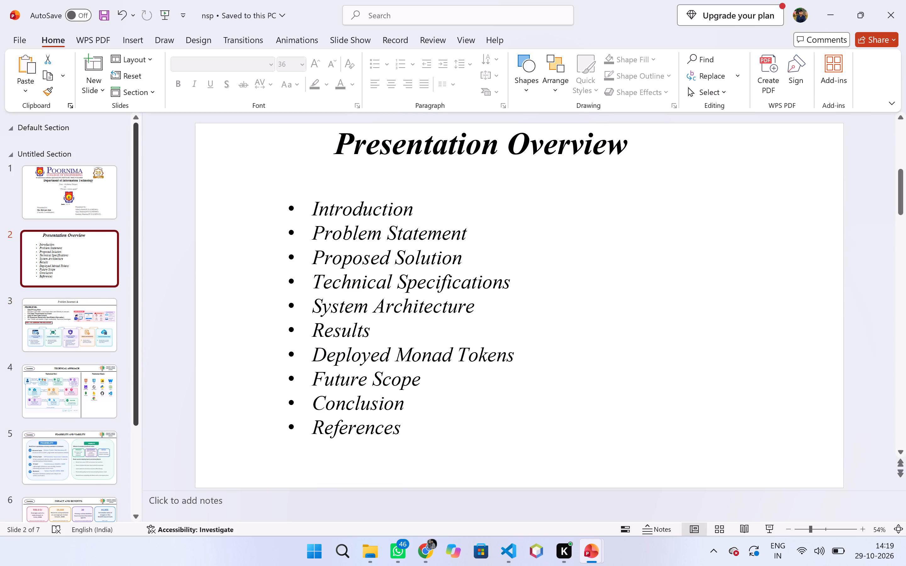
pyautogui.moveTo(312, 259); pyautogui.dragTo(459, 258)
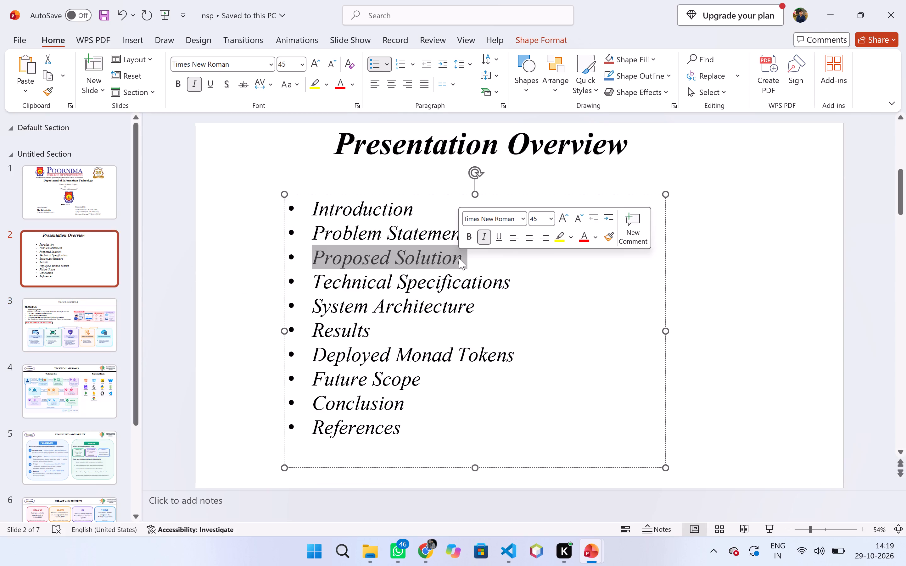
pyautogui.hotkey('ctrl', 'c')
pyautogui.hotkey('alt', 'Tab')
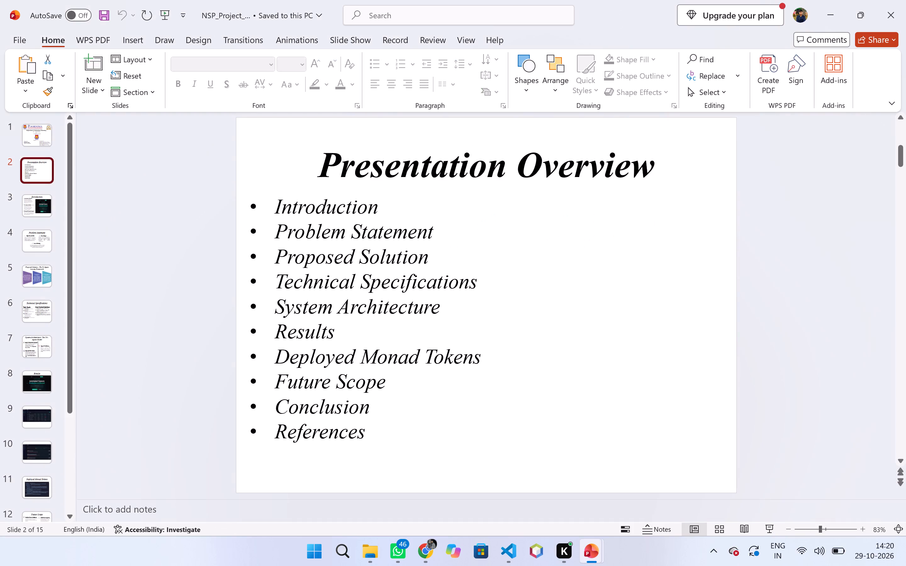
pyautogui.hotkey('alt', 'Tab')
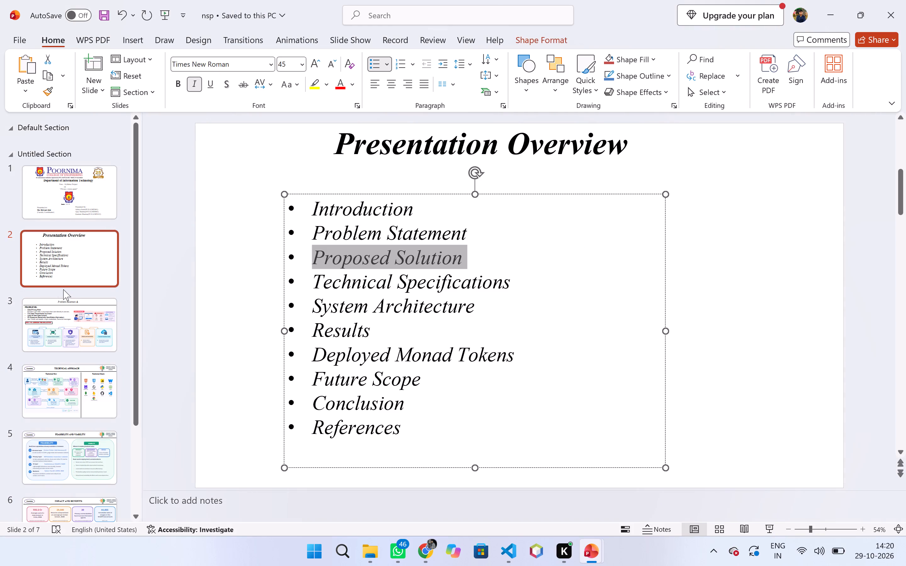
pyautogui.click(89, 328)
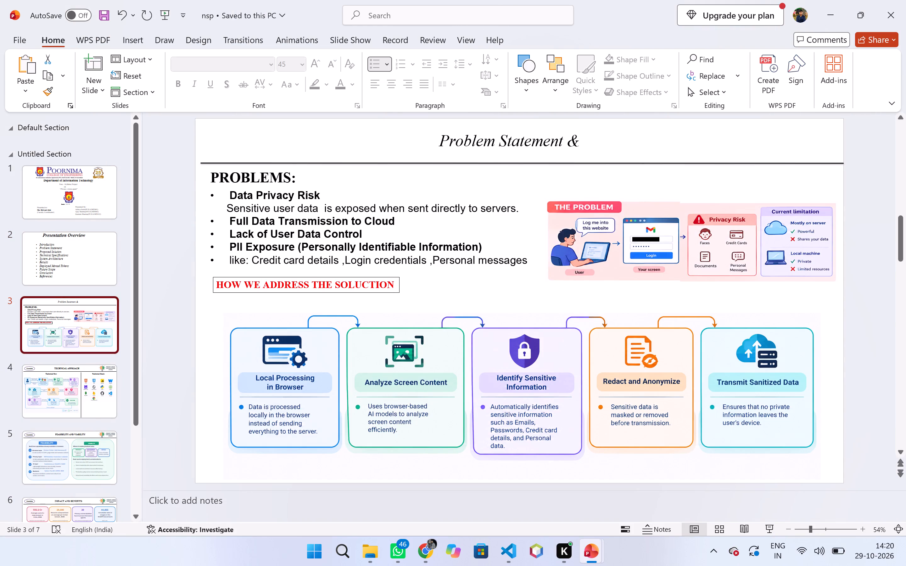
pyautogui.click(629, 135)
pyautogui.click(578, 149)
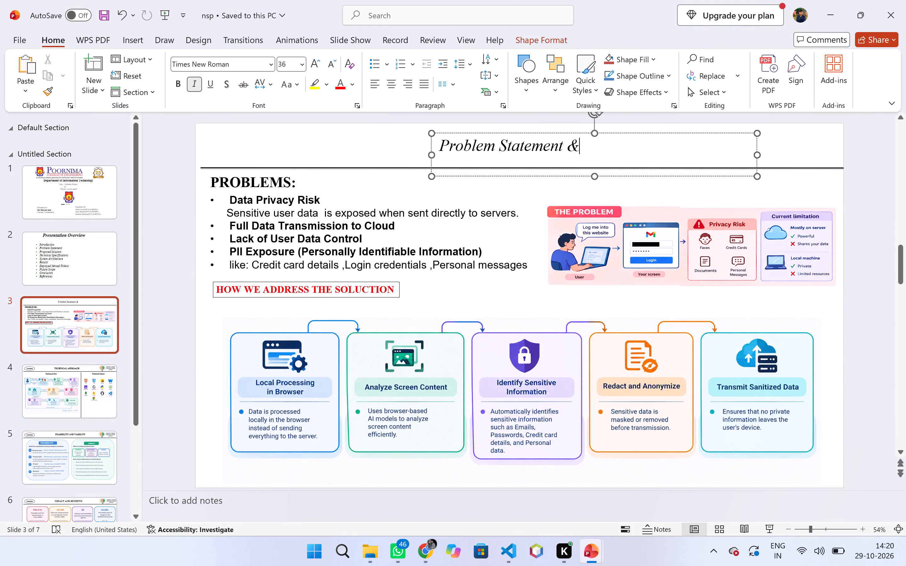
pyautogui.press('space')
pyautogui.hotkey('ctrl', 'v')
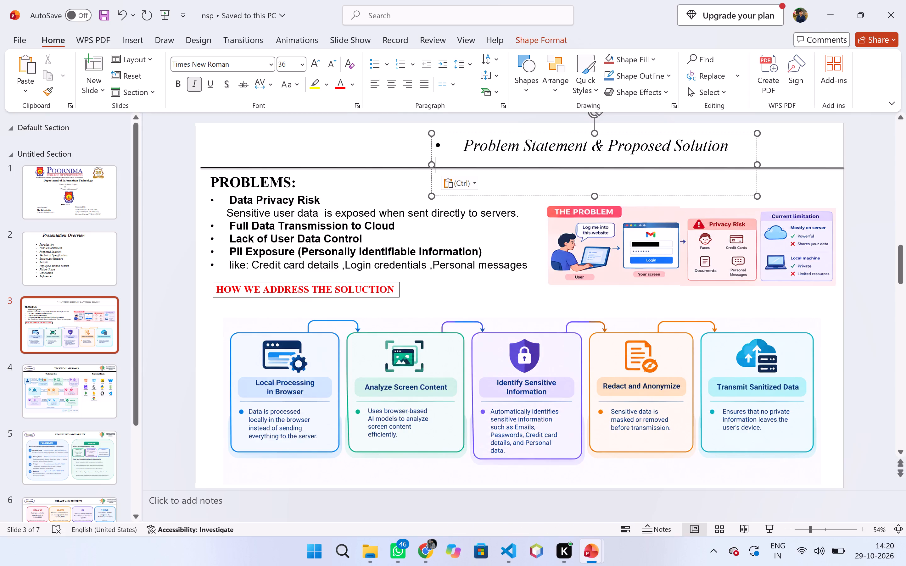
# Move the “Problem Statement & Proposed Solution” title to the middle, just above the divider line, and remove its bullet.
pyautogui.moveTo(735, 132); pyautogui.dragTo(692, 127)
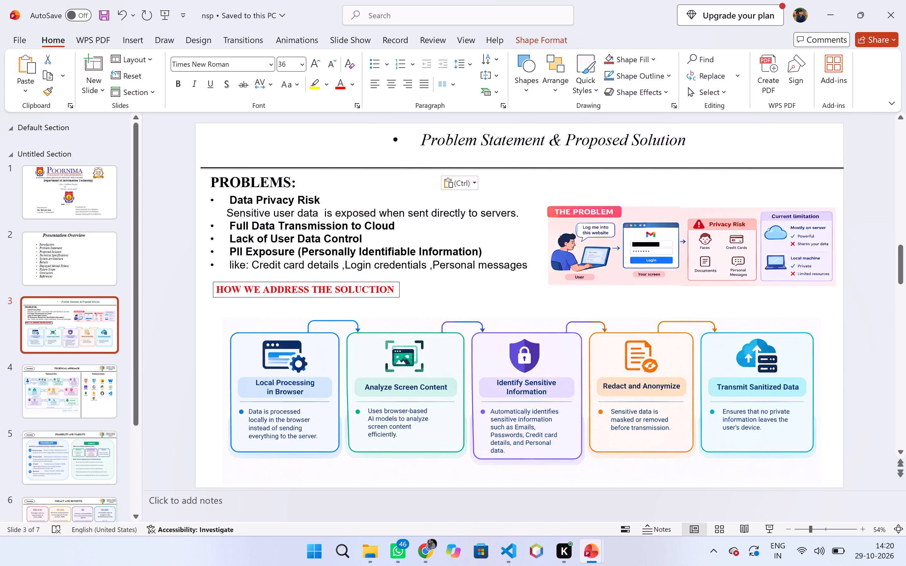
pyautogui.moveTo(692, 127); pyautogui.dragTo(655, 141)
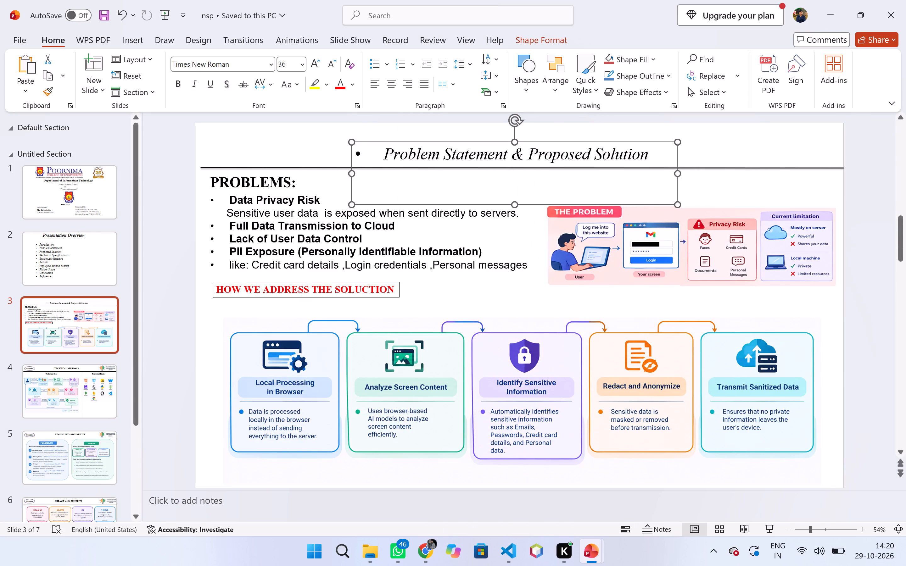
pyautogui.click(360, 150)
pyautogui.click(367, 153)
pyautogui.press('BackSpace')
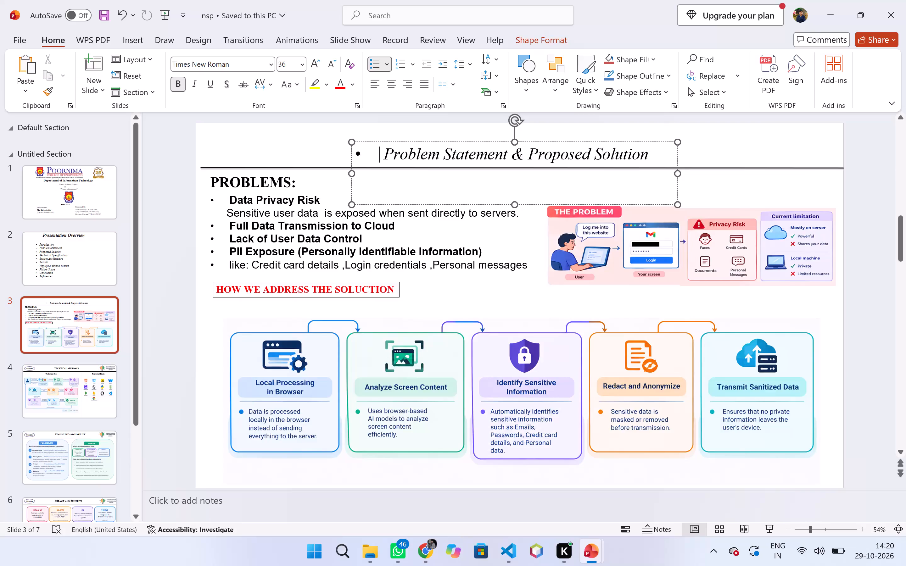
pyautogui.press('BackSpace')
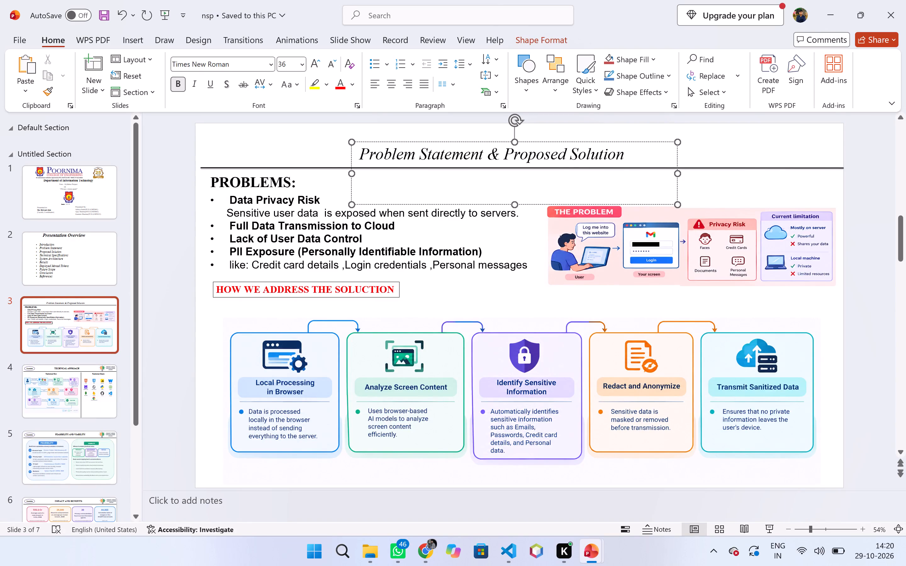
pyautogui.moveTo(636, 148); pyautogui.dragTo(622, 147)
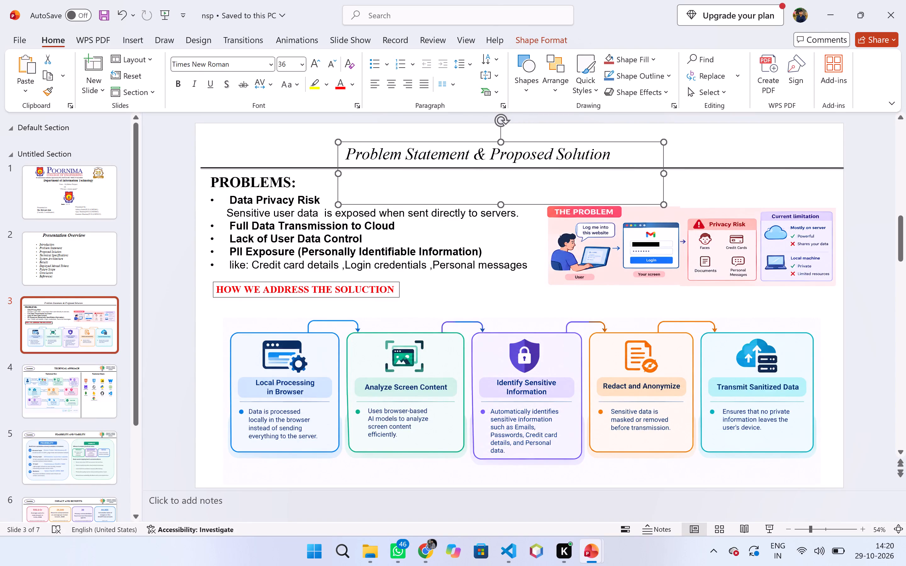
# Make the whole slide title “Problem Statement & Proposed Solution” bold.
pyautogui.doubleClick(602, 153)
pyautogui.tripleClick(602, 153)
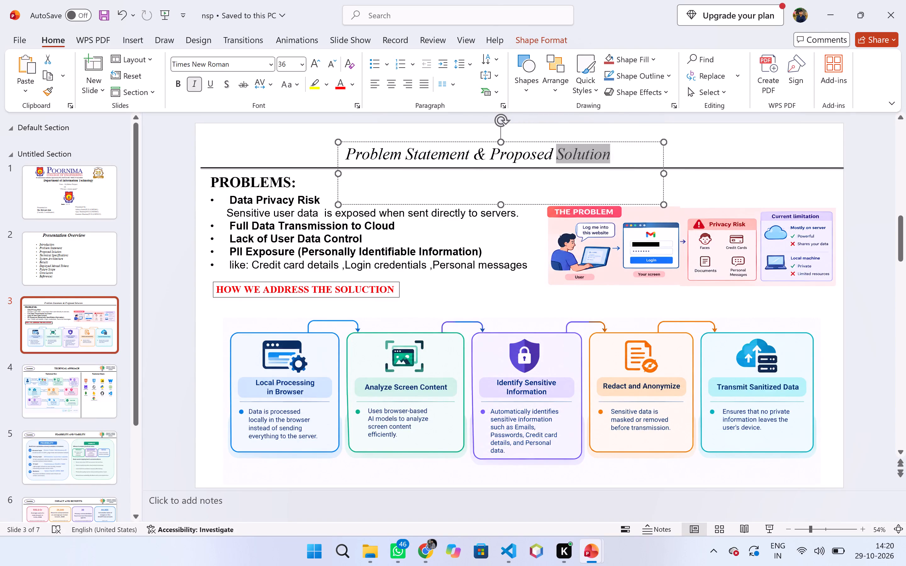
pyautogui.click(602, 153)
pyautogui.doubleClick(602, 153)
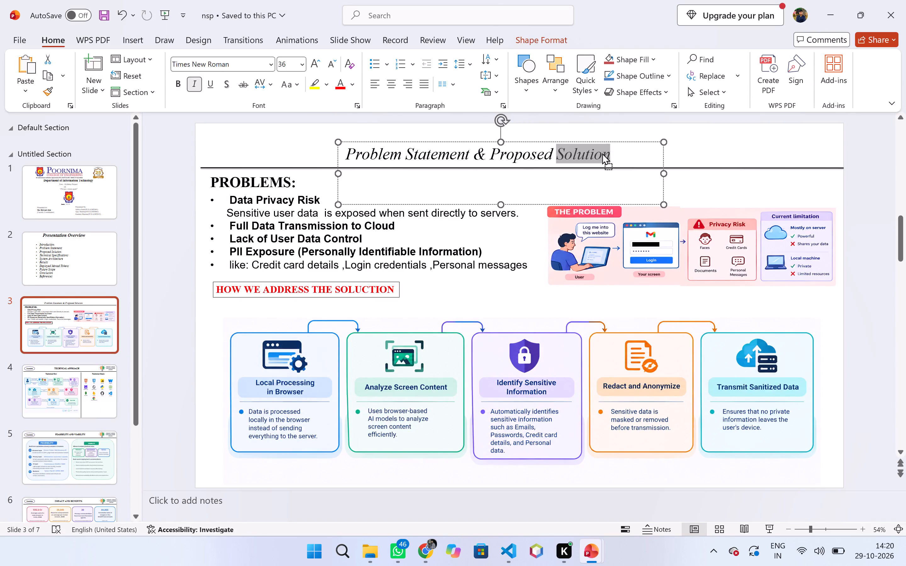
pyautogui.tripleClick(602, 153)
pyautogui.click(607, 135)
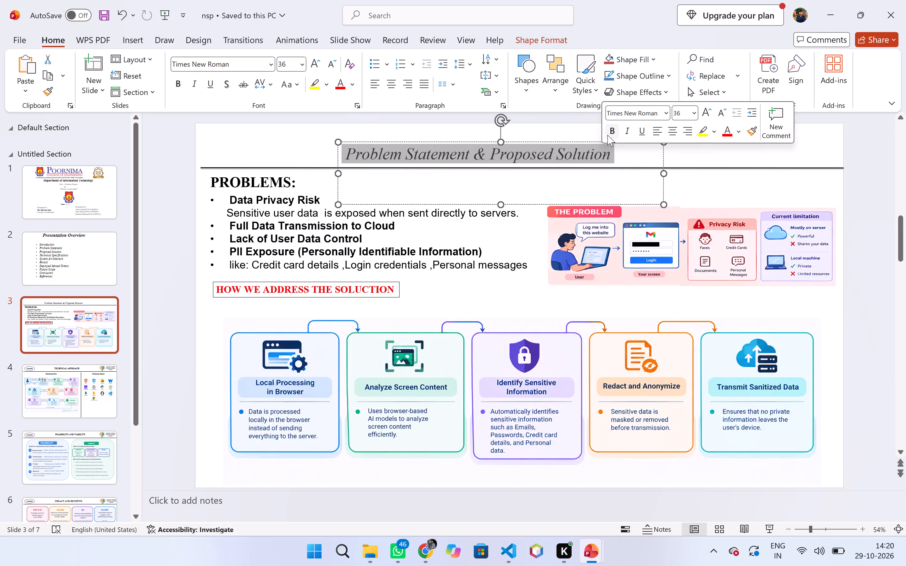
pyautogui.click(614, 129)
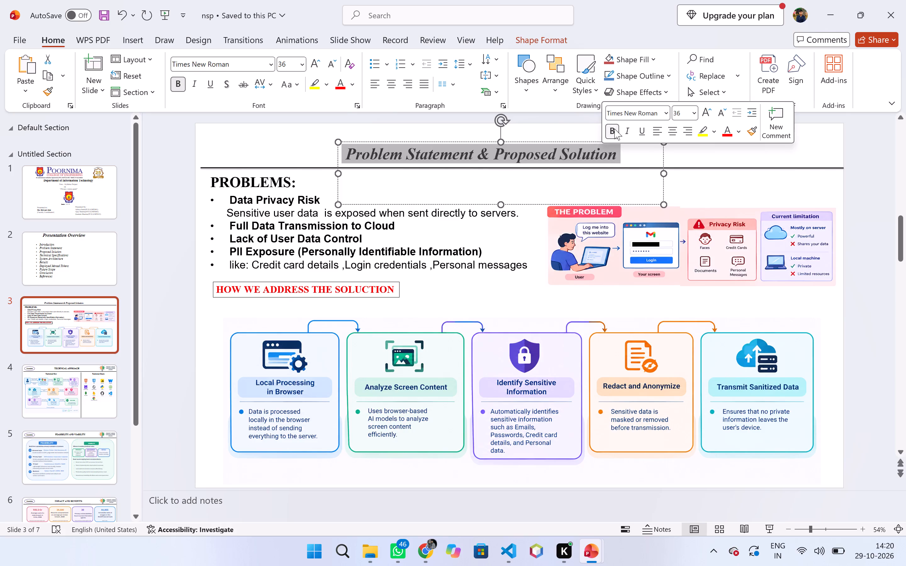
pyautogui.click(294, 166)
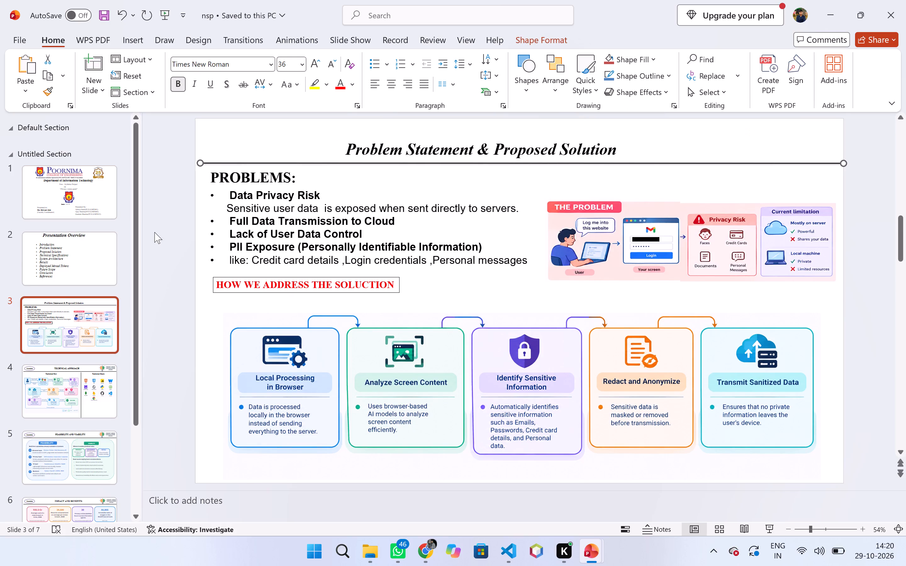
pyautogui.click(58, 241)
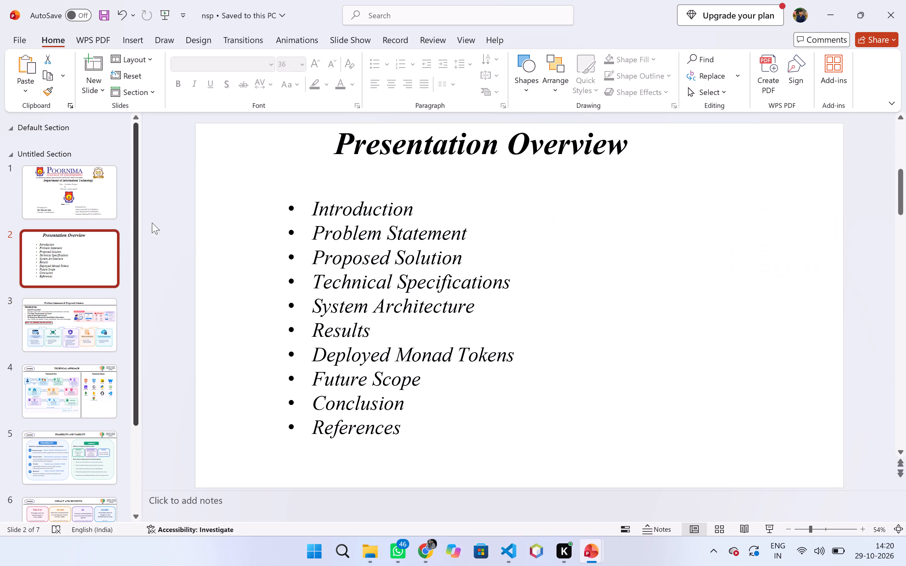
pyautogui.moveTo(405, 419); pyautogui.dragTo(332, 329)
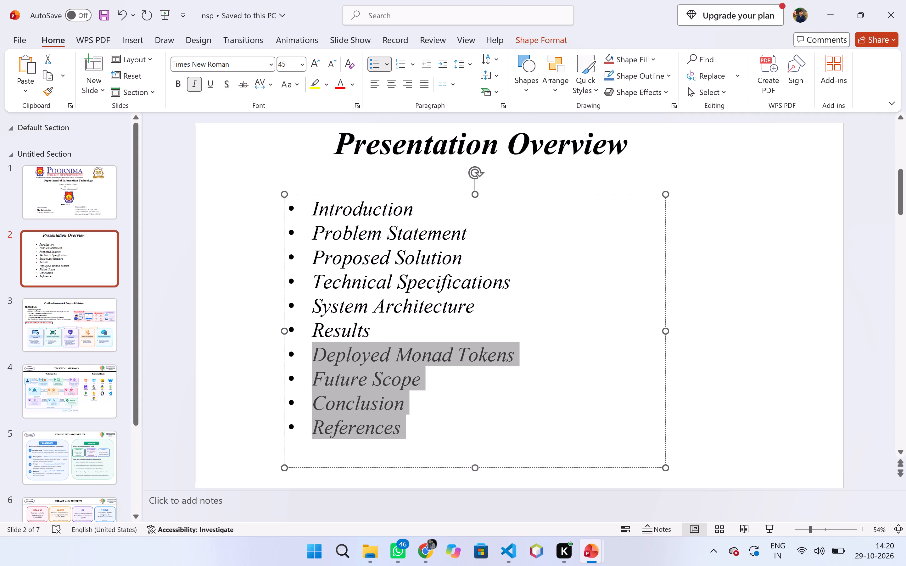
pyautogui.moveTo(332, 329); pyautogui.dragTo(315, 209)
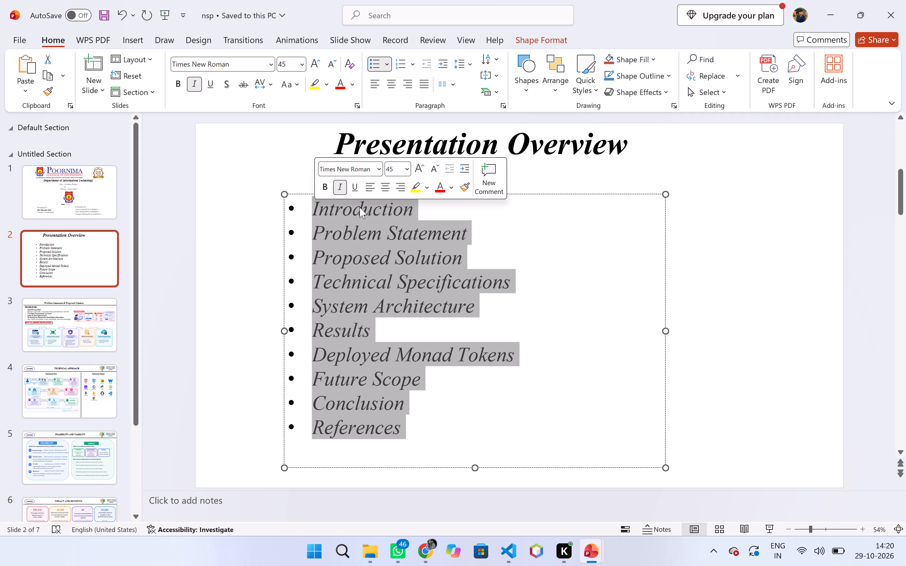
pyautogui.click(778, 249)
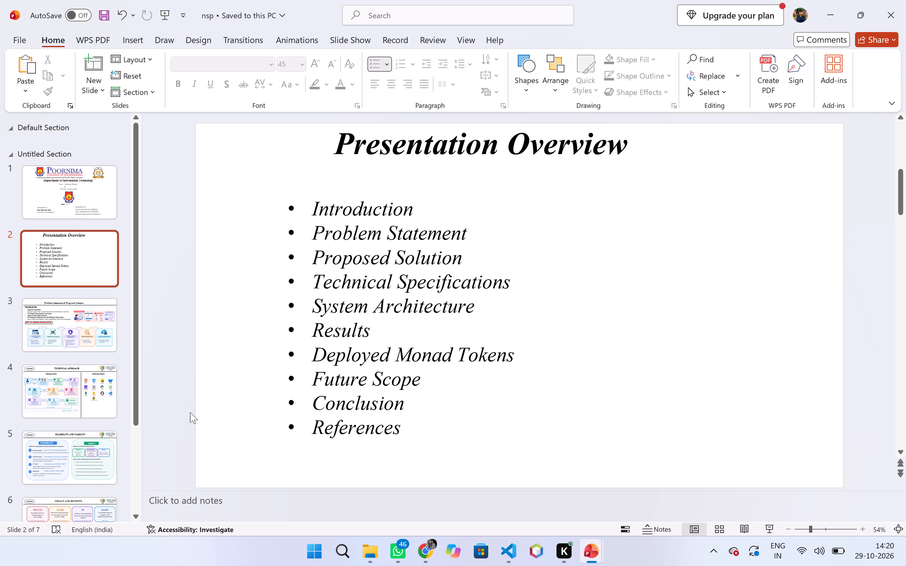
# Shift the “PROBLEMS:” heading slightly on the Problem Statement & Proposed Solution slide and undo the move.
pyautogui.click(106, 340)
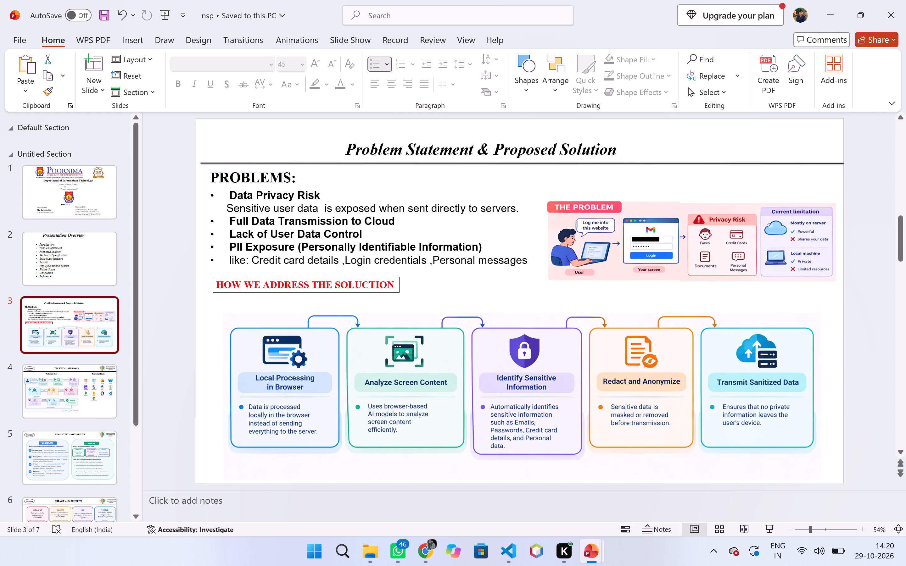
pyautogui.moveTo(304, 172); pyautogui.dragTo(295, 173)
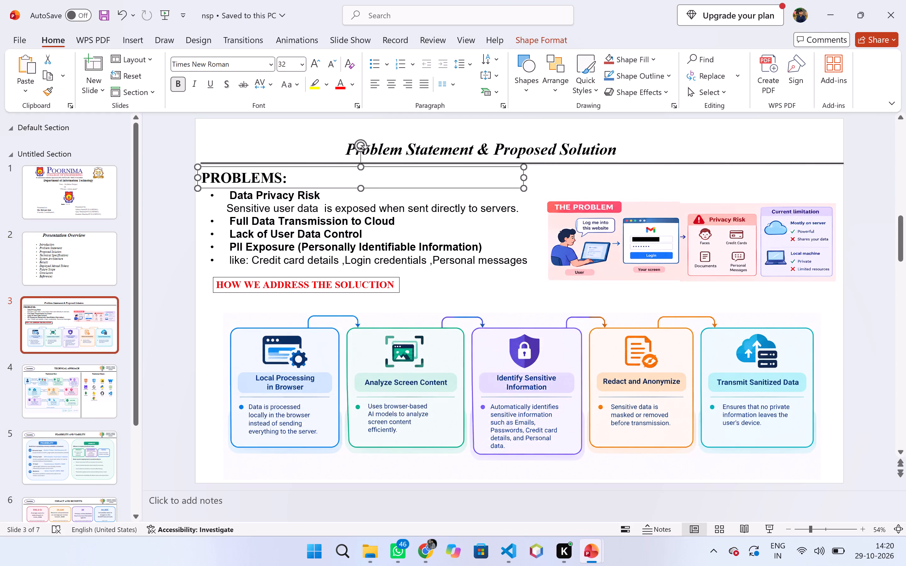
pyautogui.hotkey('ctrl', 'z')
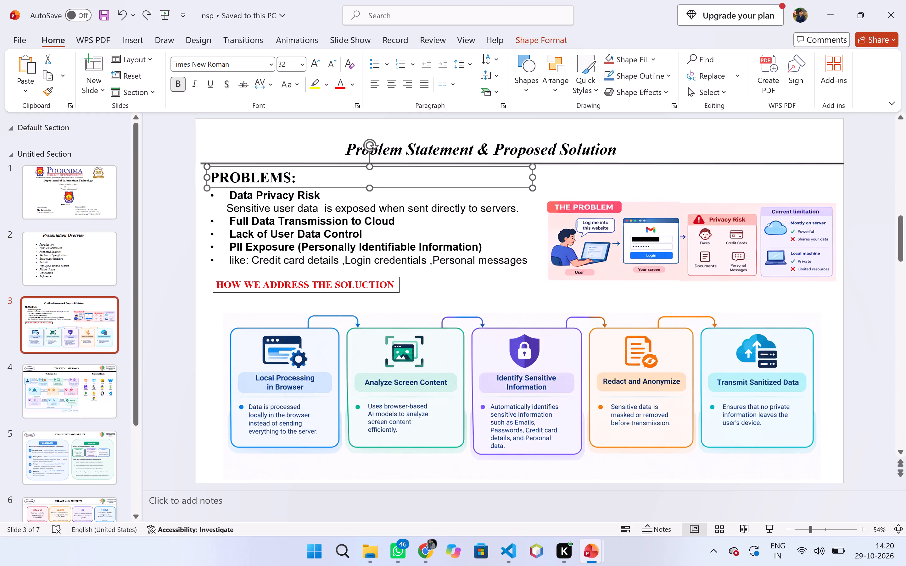
# Set the font of all the problem list text under “PROBLEMS:” to Times New Roman.
pyautogui.tripleClick(526, 261)
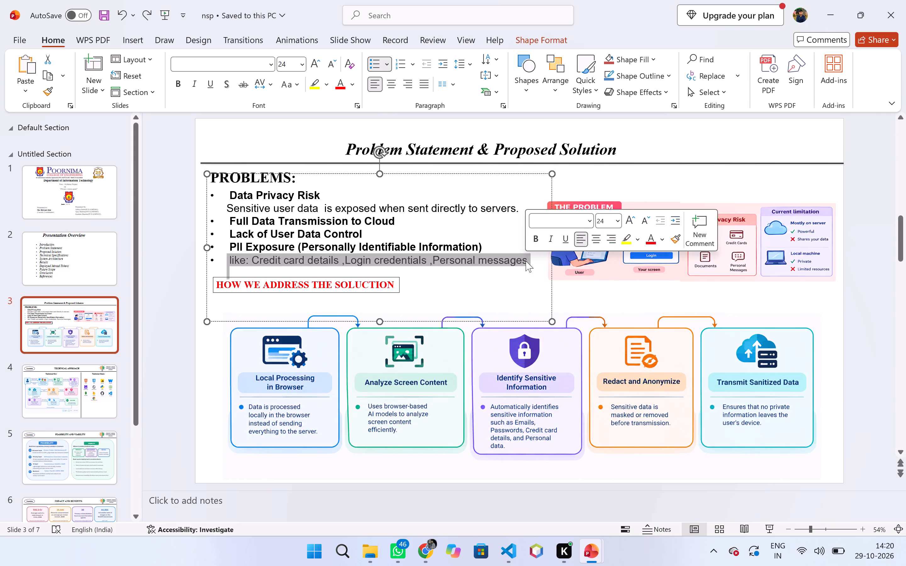
pyautogui.doubleClick(526, 261)
pyautogui.click(525, 283)
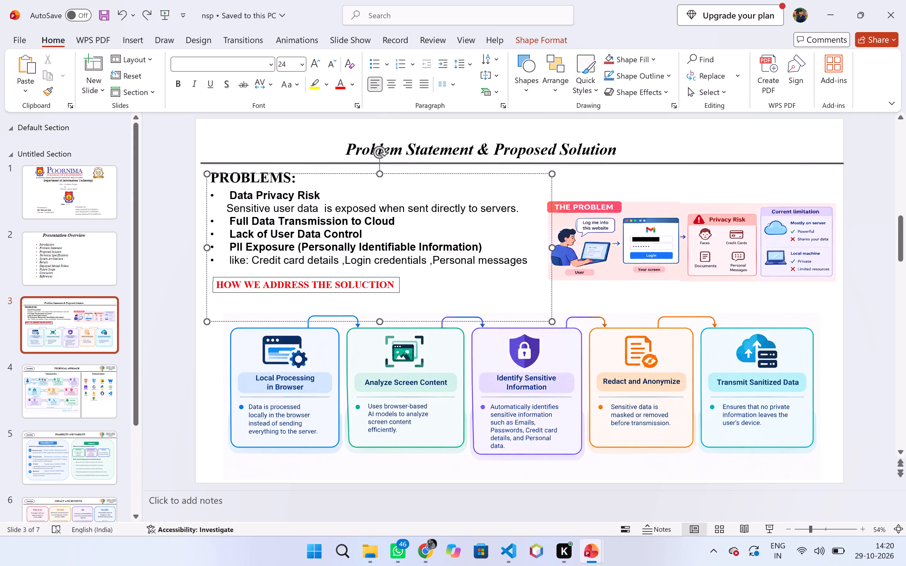
pyautogui.click(529, 261)
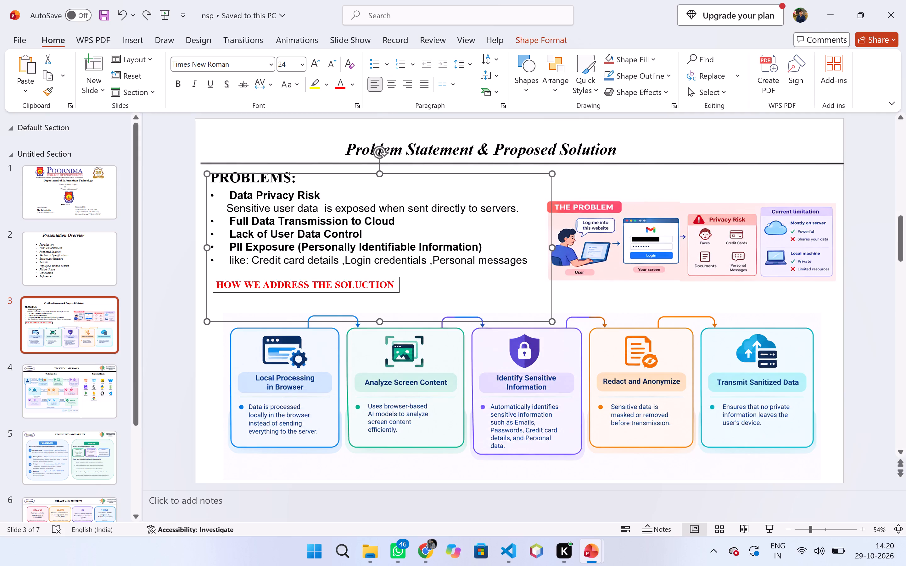
pyautogui.moveTo(525, 261); pyautogui.dragTo(207, 177)
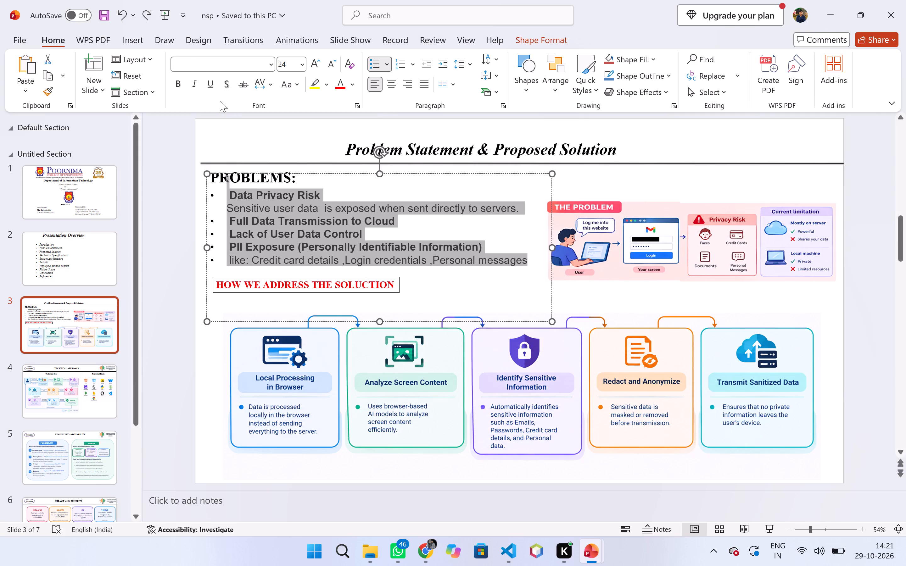
pyautogui.click(216, 63)
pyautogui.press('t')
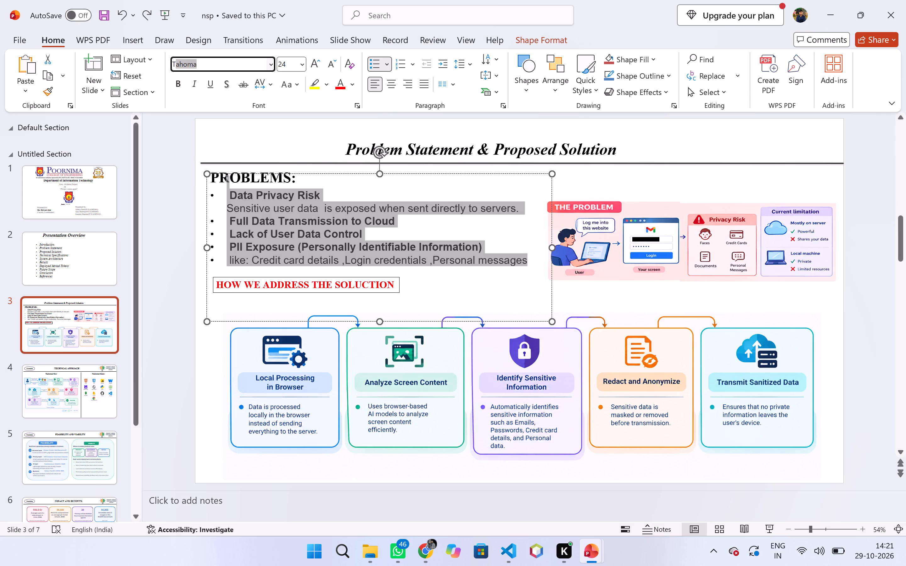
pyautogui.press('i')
pyautogui.press('Tab')
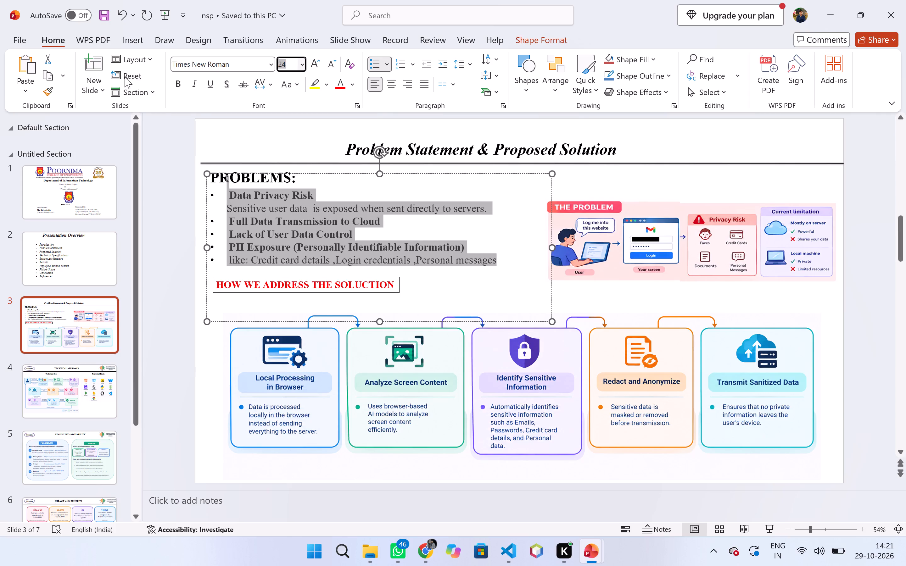
pyautogui.click(267, 157)
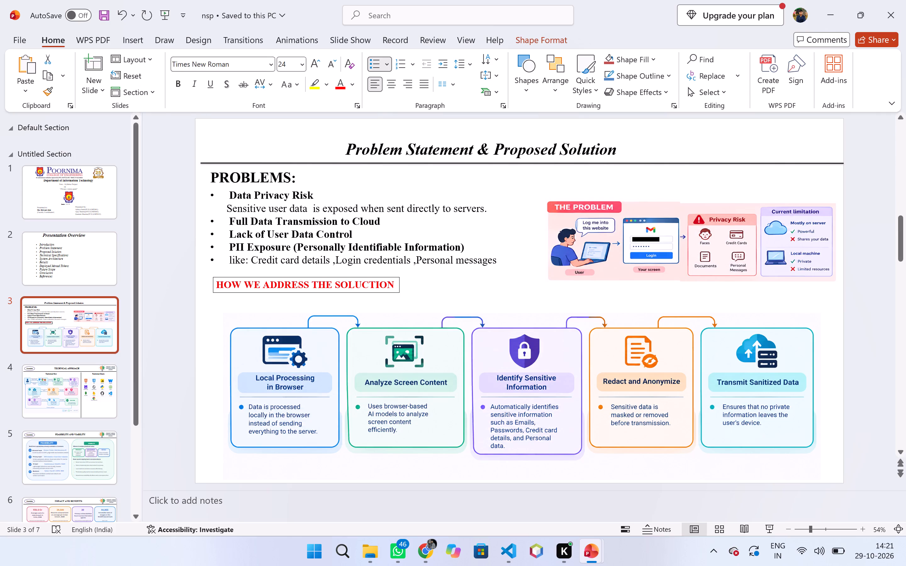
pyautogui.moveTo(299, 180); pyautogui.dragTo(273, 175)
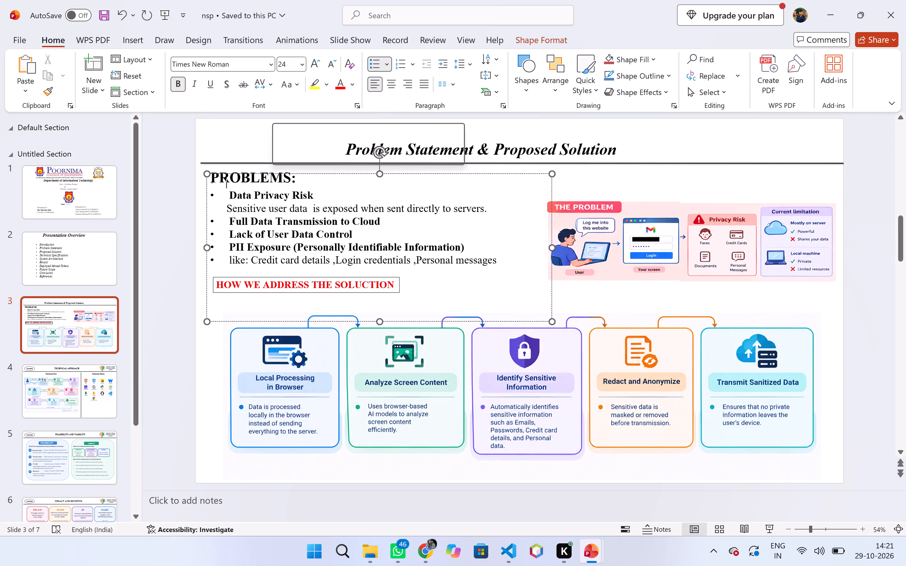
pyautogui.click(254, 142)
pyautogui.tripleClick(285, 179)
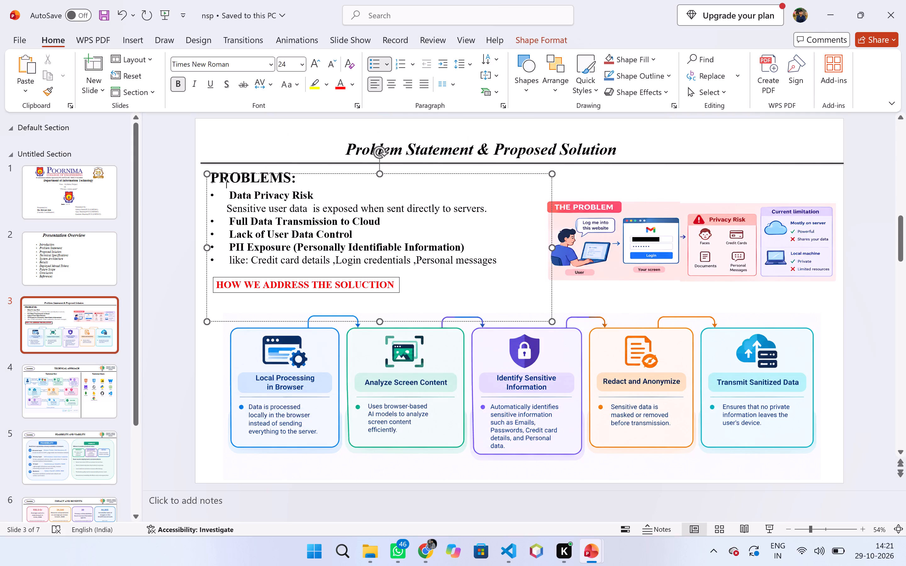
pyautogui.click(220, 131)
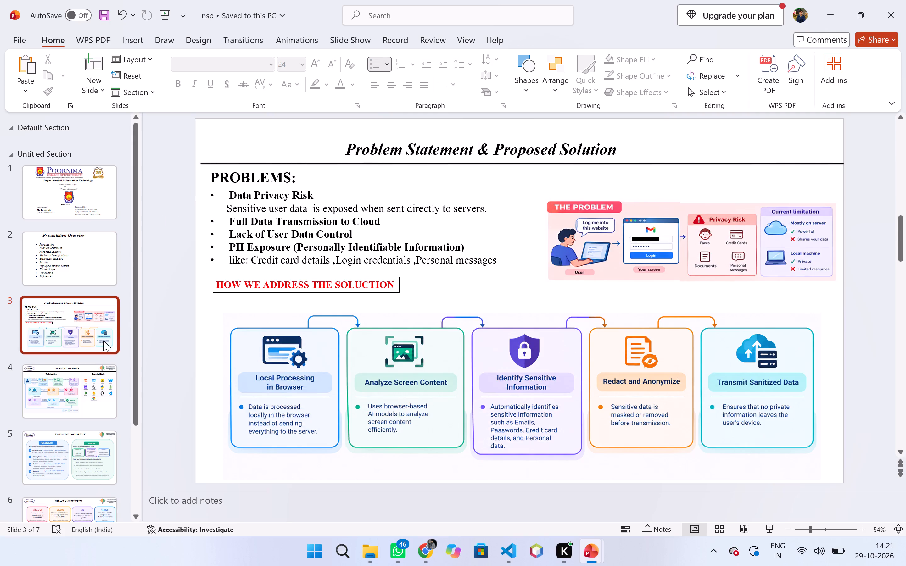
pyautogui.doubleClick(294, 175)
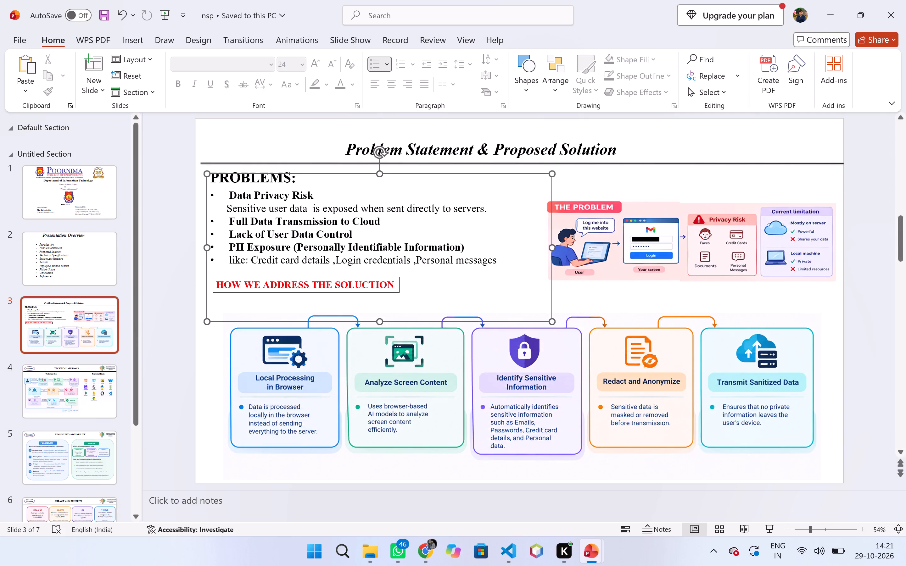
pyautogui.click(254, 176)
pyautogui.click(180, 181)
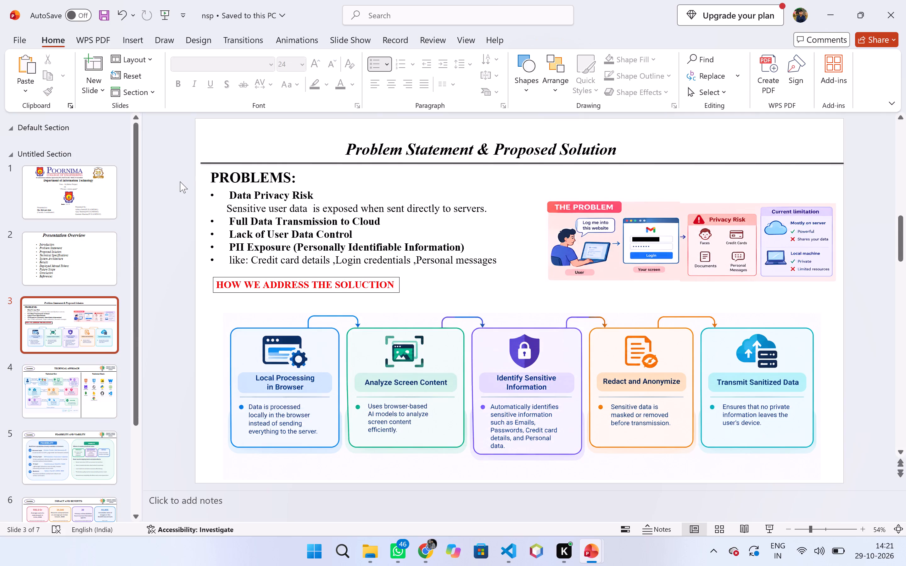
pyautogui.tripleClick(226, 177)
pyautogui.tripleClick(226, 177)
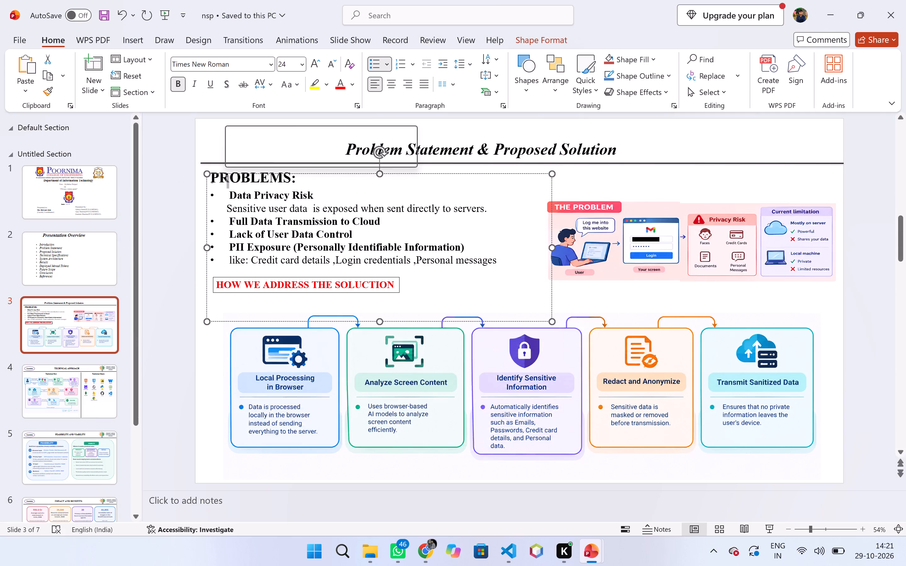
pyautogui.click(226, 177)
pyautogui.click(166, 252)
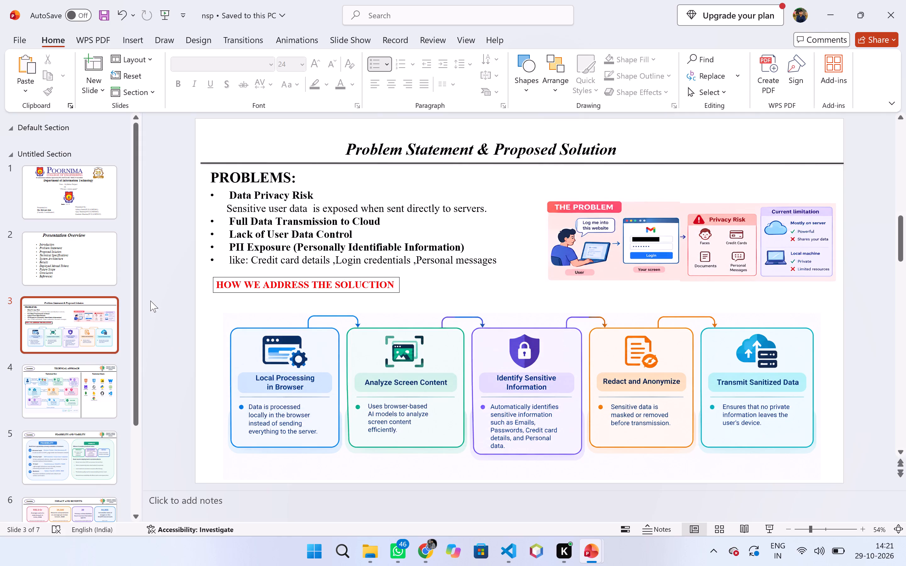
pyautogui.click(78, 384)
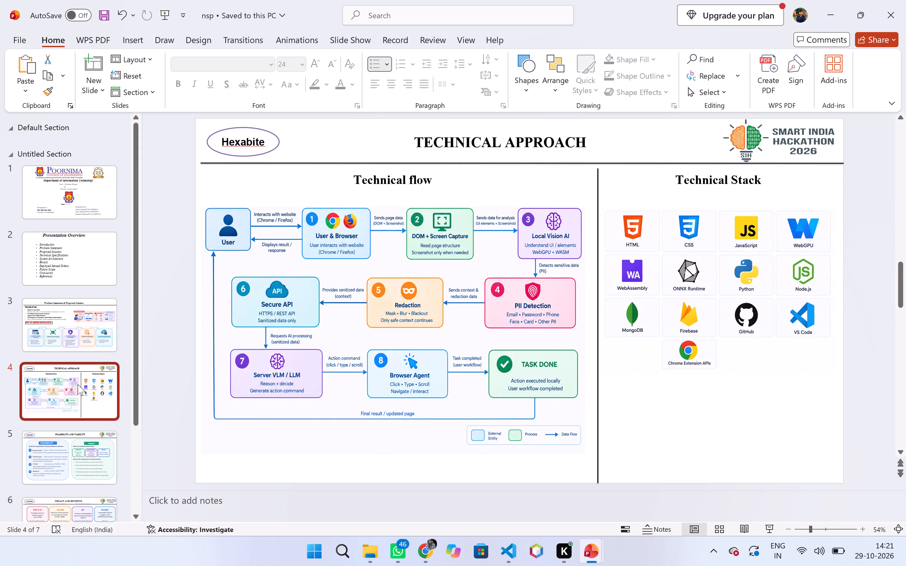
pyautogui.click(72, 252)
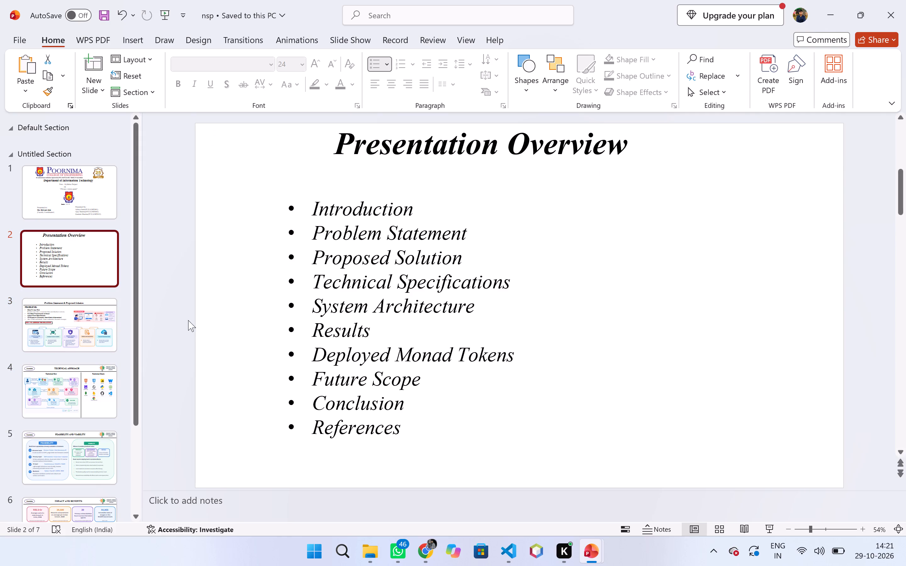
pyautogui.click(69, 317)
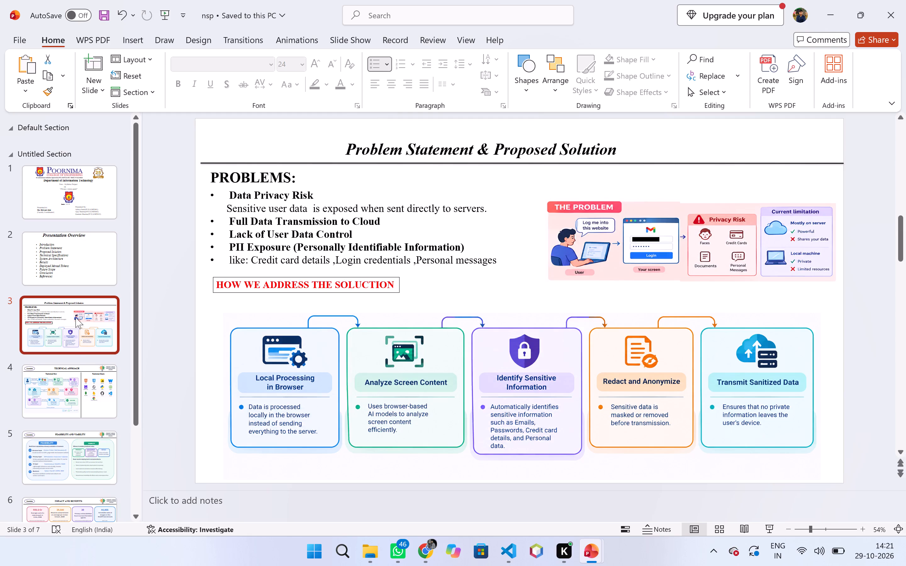
# Change the “Technical Specifications” entry in the Presentation Overview list to “Technical Flow”.
pyautogui.click(69, 389)
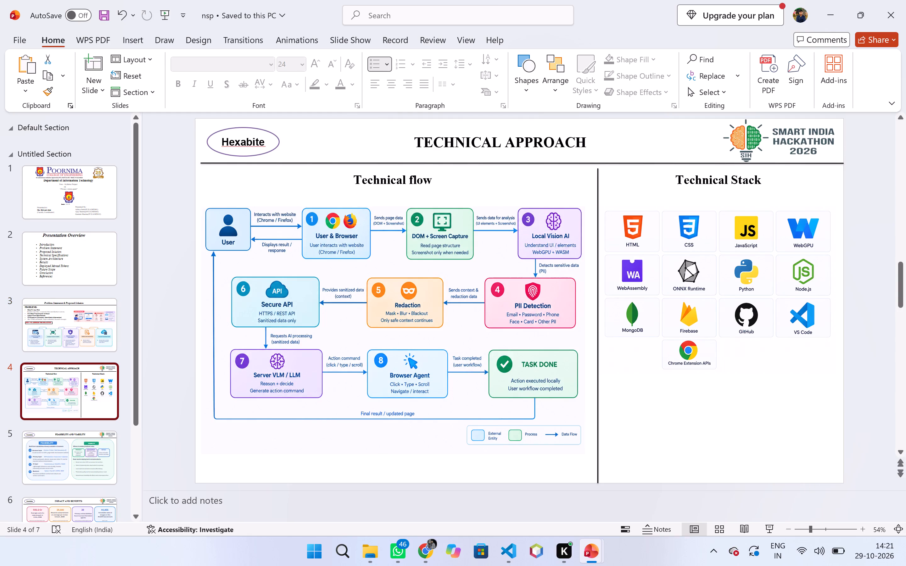
pyautogui.click(64, 447)
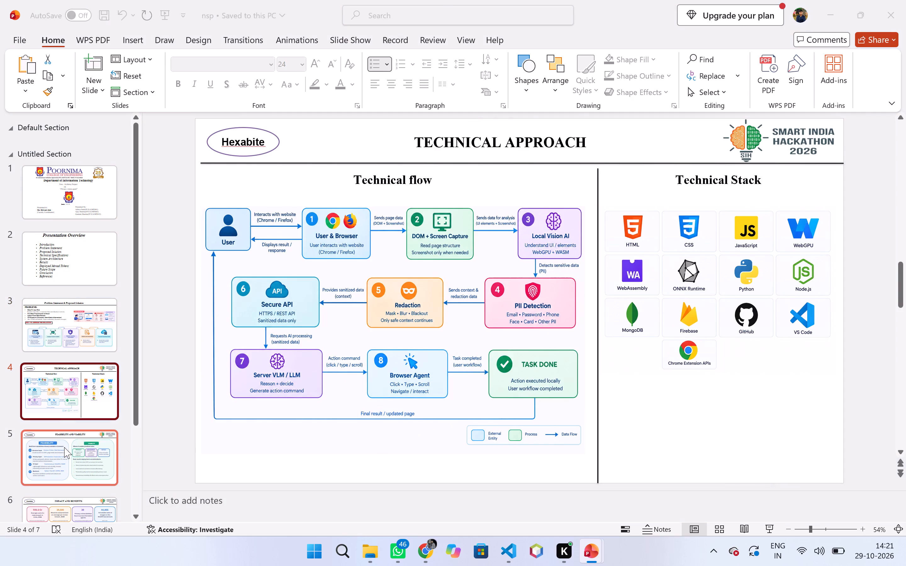
pyautogui.click(64, 447)
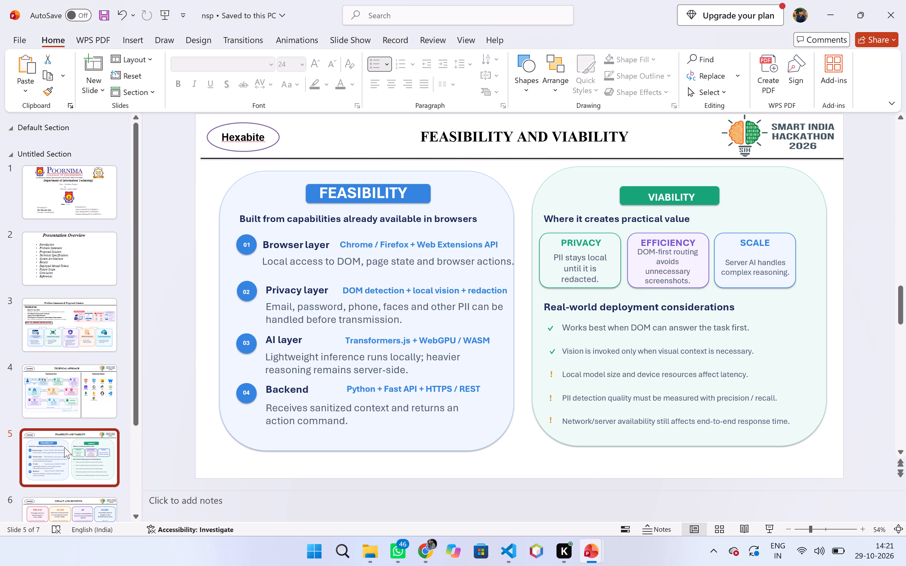
pyautogui.click(70, 408)
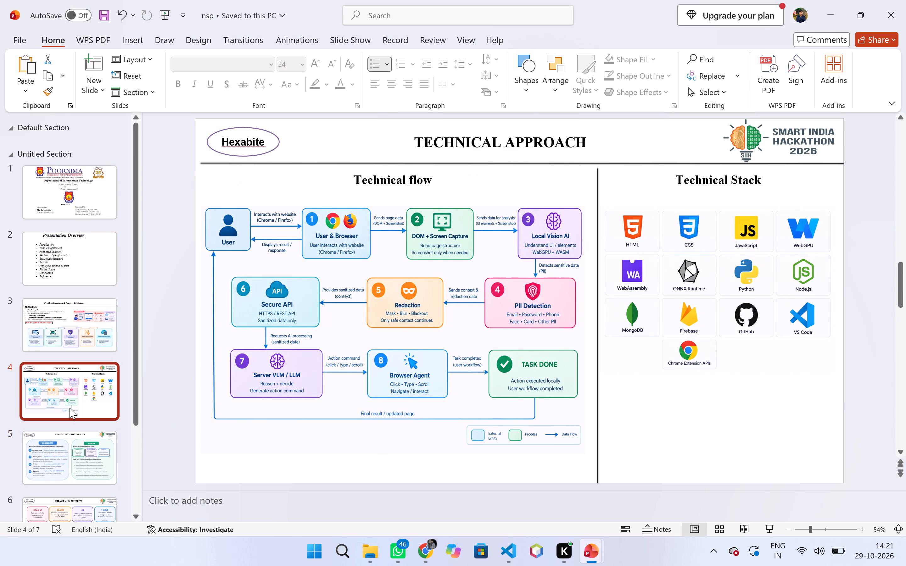
pyautogui.click(85, 328)
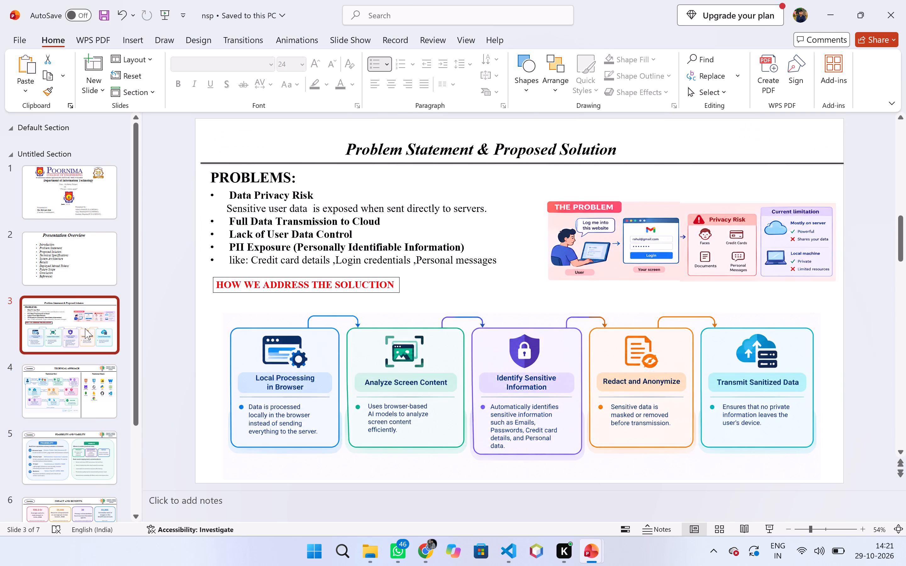
pyautogui.click(85, 273)
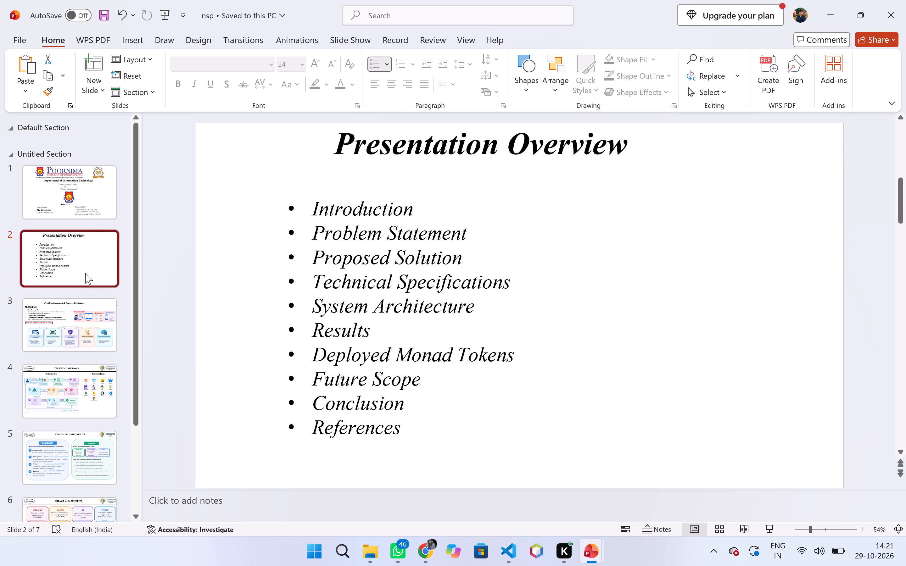
pyautogui.click(530, 283)
pyautogui.click(506, 282)
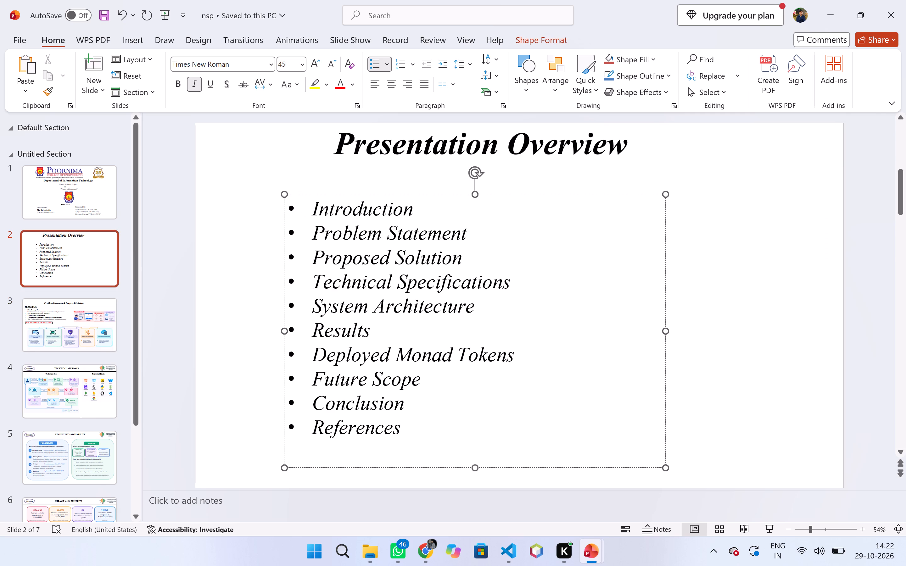
pyautogui.press('Right')
pyautogui.press('BackSpace')
pyautogui.press('BackSpace')
pyautogui.press('BackSpace')
pyautogui.press('BackSpace')
pyautogui.press('BackSpace')
pyautogui.press('BackSpace')
pyautogui.press('BackSpace')
pyautogui.press('BackSpace')
pyautogui.press('BackSpace')
pyautogui.press('BackSpace')
pyautogui.press('BackSpace')
pyautogui.press('BackSpace')
pyautogui.press('BackSpace')
pyautogui.press('BackSpace')
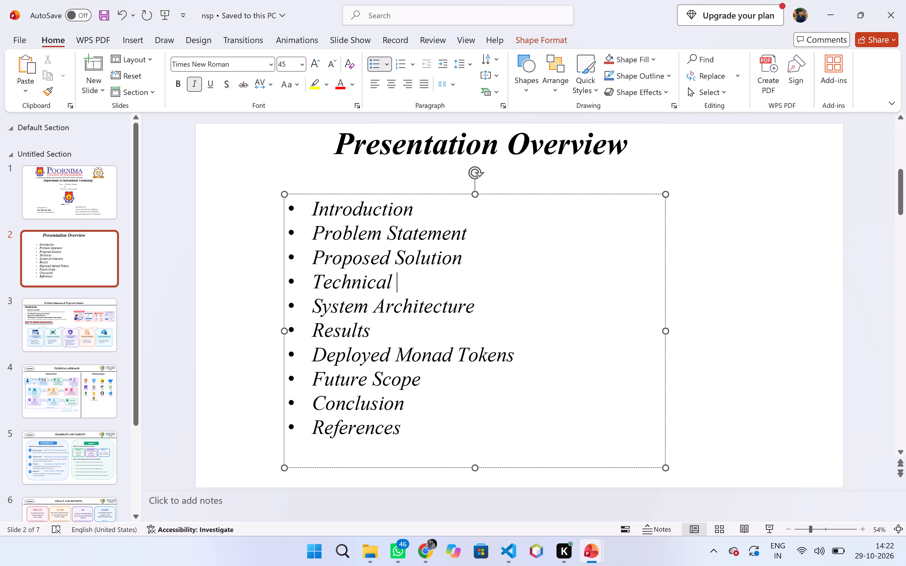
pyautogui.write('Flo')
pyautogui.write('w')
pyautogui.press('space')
# Clear the text of the “System Architecture” entry in the Presentation Overview list, keeping its empty bullet line.
pyautogui.click(476, 309)
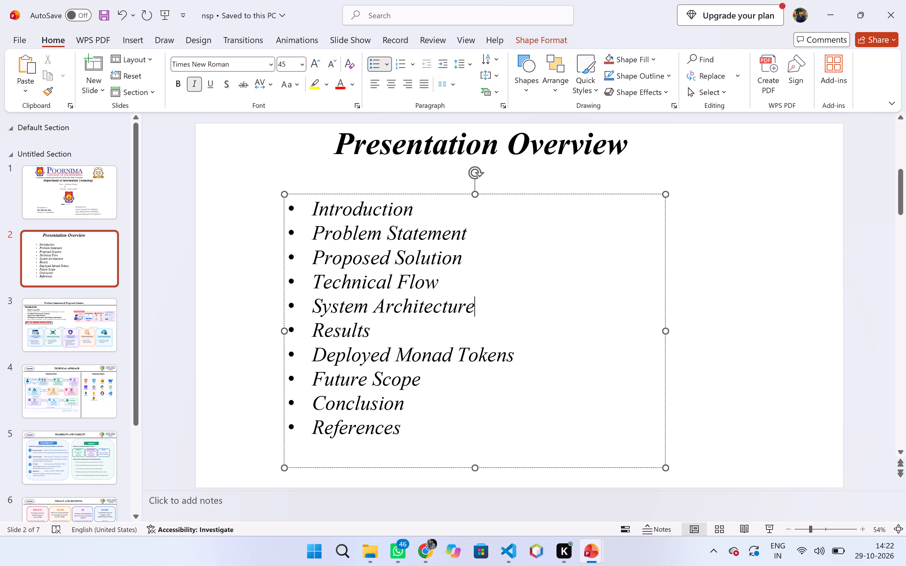
pyautogui.press('BackSpace')
pyautogui.press('BackSpace')
pyautogui.press('BackSpace')
pyautogui.press('BackSpace')
pyautogui.press('BackSpace')
pyautogui.press('BackSpace')
pyautogui.press('BackSpace')
pyautogui.press('BackSpace')
pyautogui.press('BackSpace')
pyautogui.press('BackSpace')
pyautogui.press('BackSpace')
pyautogui.press('BackSpace')
pyautogui.press('BackSpace')
pyautogui.press('BackSpace')
pyautogui.press('BackSpace')
pyautogui.press('BackSpace')
pyautogui.press('BackSpace')
pyautogui.press('BackSpace')
pyautogui.press('BackSpace')
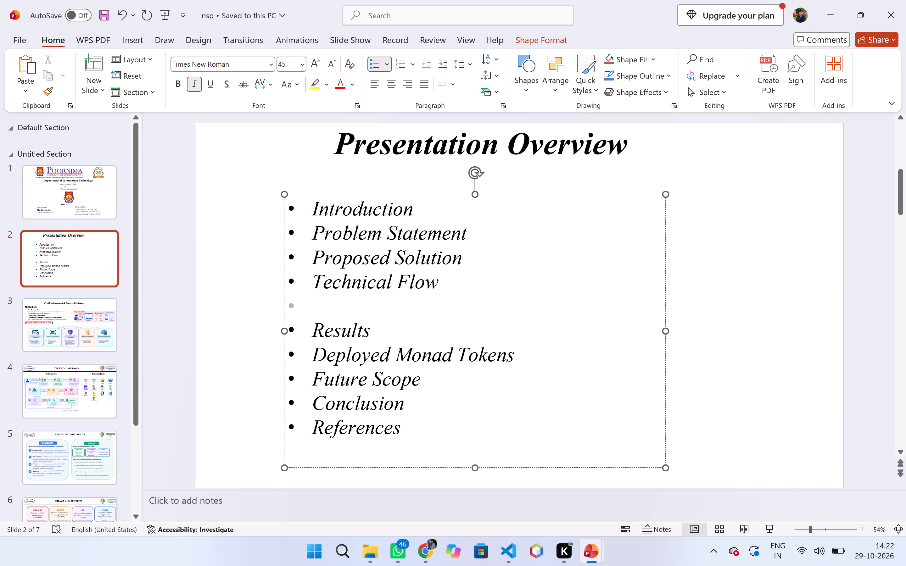
# Fill the empty bullet below “Technical Flow” with a copy of that entry reworded as “Technical Stack”.
pyautogui.moveTo(451, 288); pyautogui.dragTo(360, 285)
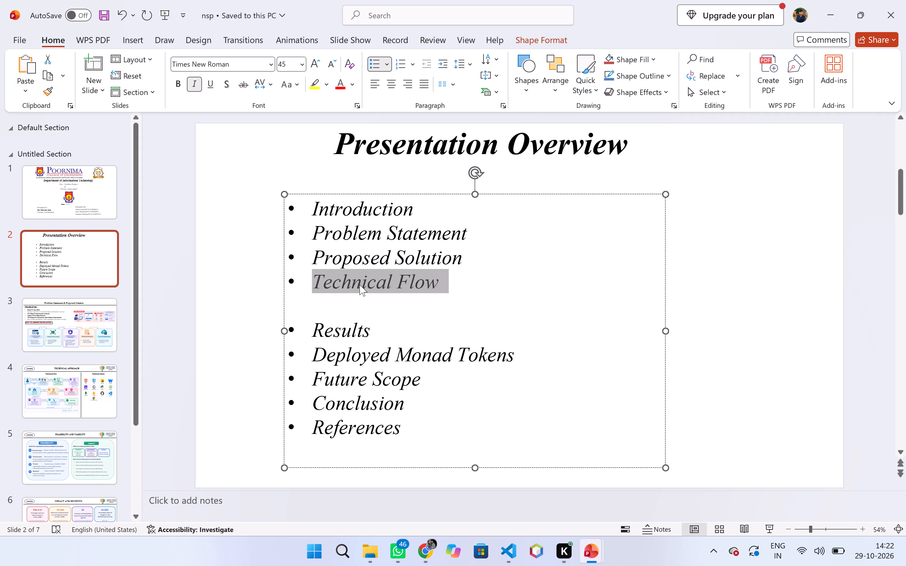
pyautogui.hotkey('ctrl', 'c')
pyautogui.click(351, 299)
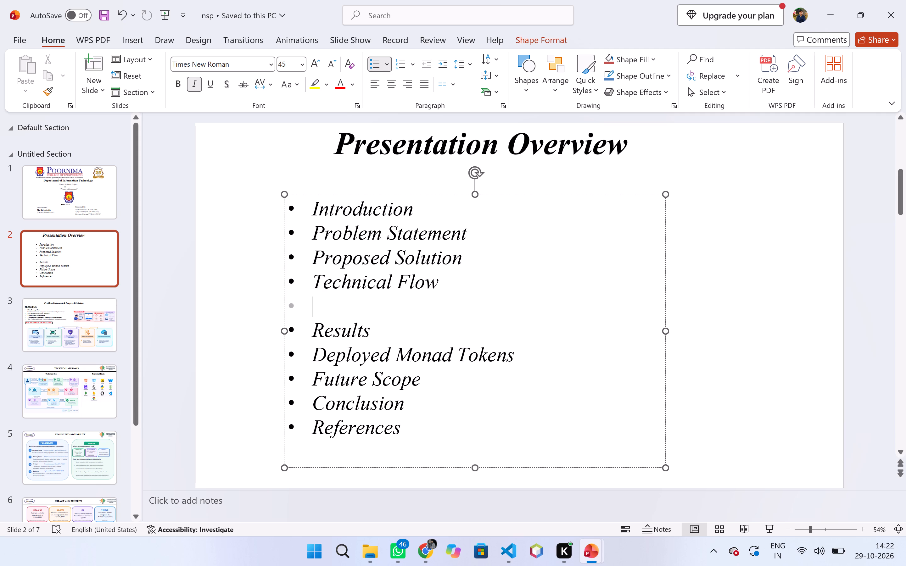
pyautogui.hotkey('ctrl', 'v')
pyautogui.hotkey('ctrl', 'v')
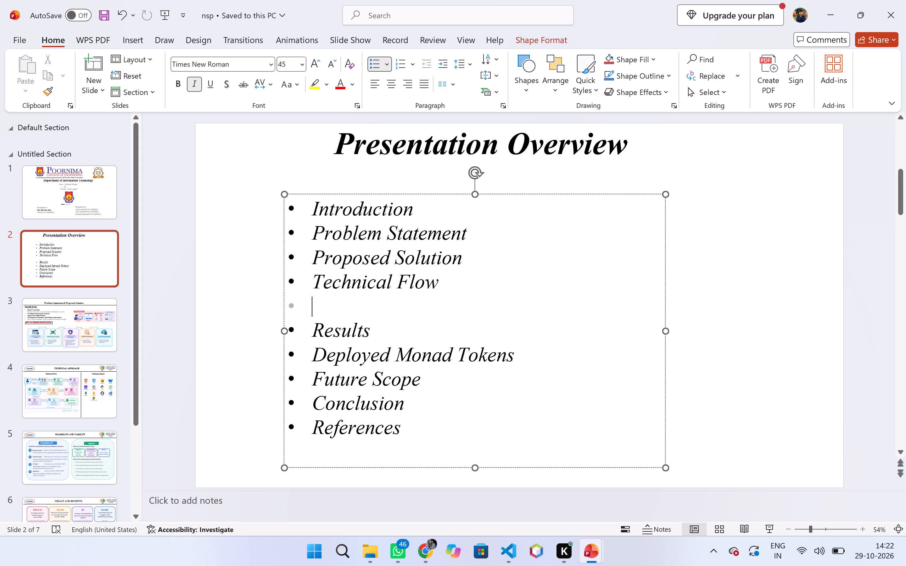
pyautogui.click(351, 299)
pyautogui.hotkey('ctrl', 'v')
pyautogui.tripleClick(451, 278)
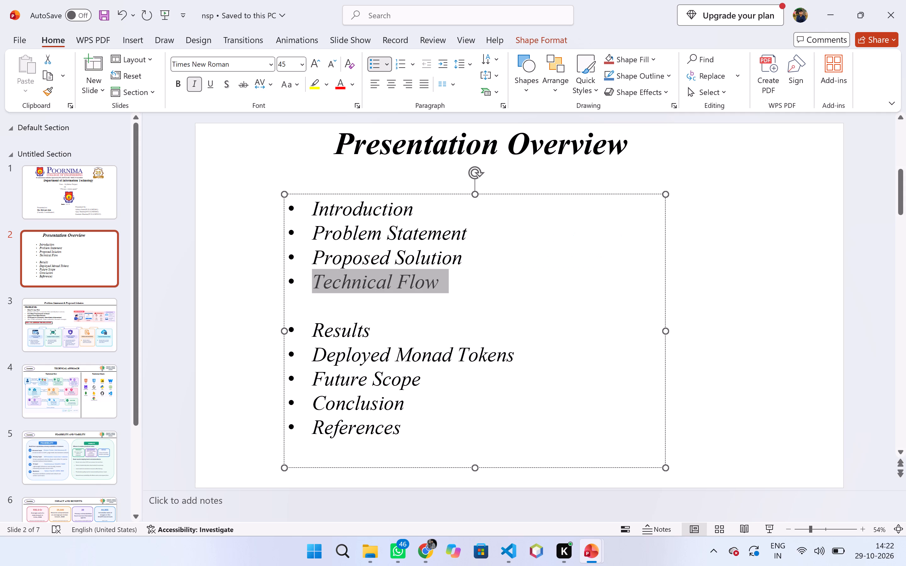
pyautogui.hotkey('ctrl', 'c')
pyautogui.click(415, 316)
pyautogui.hotkey('ctrl', 'v')
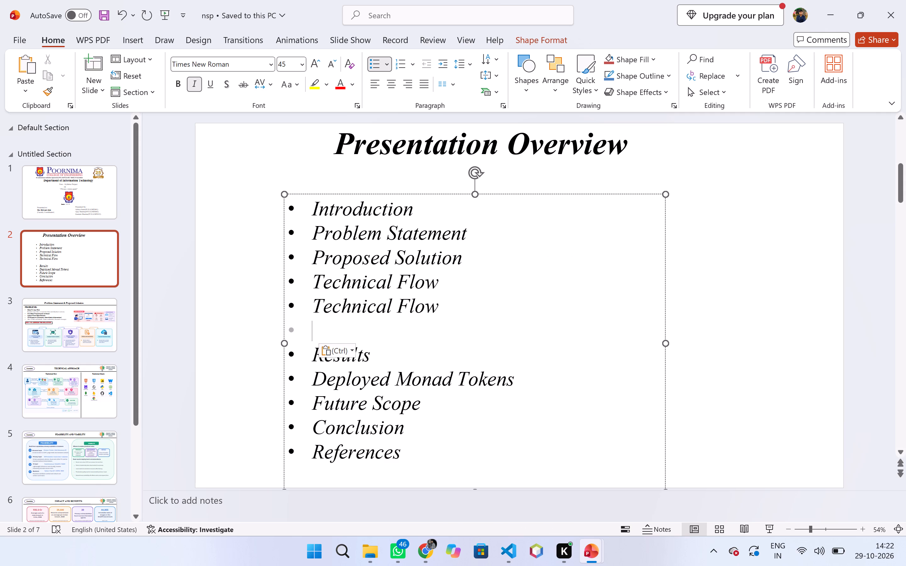
pyautogui.press('BackSpace')
pyautogui.press('BackSpace')
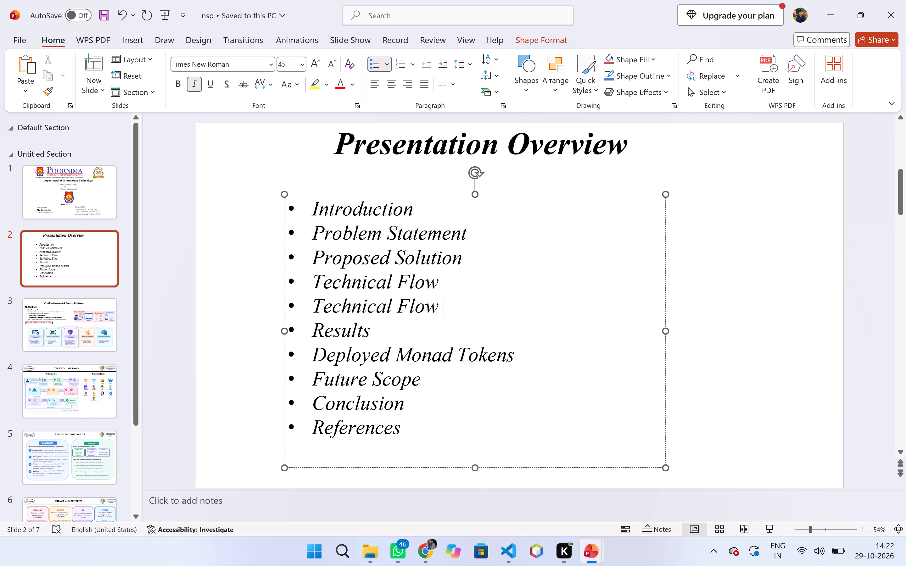
pyautogui.press('BackSpace')
pyautogui.press('BackSpace')
pyautogui.press('BackSpace')
pyautogui.press('BackSpace')
pyautogui.press('BackSpace')
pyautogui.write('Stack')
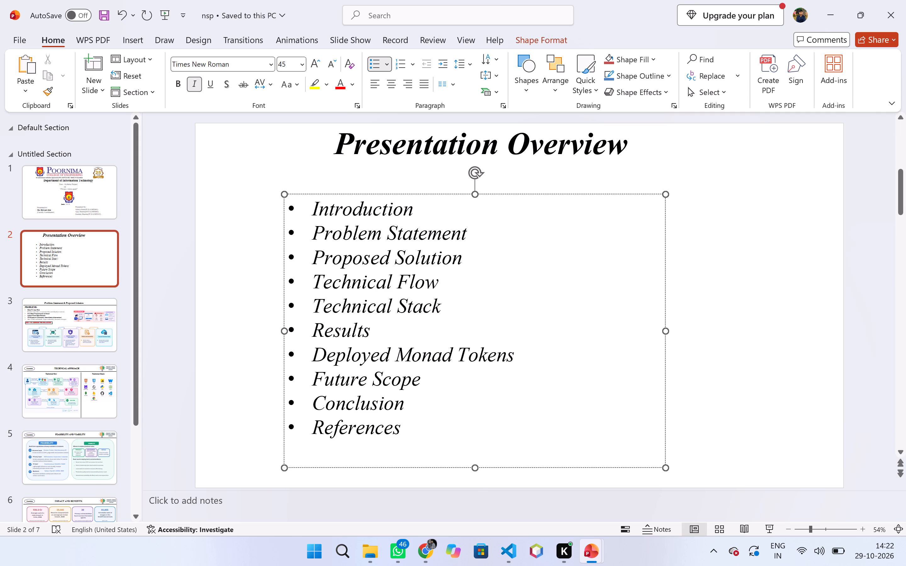
# Delete the “Hexabite” oval and the Smart India Hackathon 2026 logo from the “TECHNICAL APPROACH” slide.
pyautogui.click(90, 390)
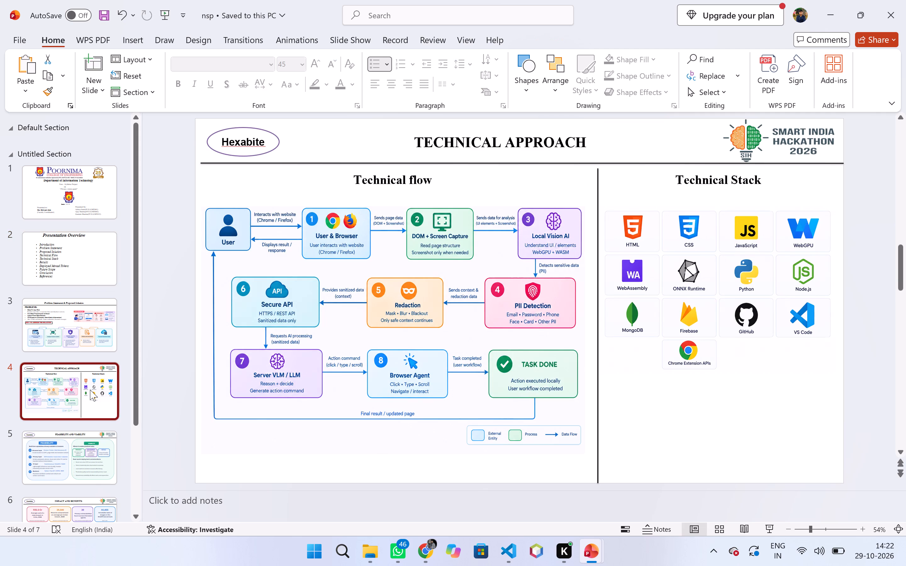
pyautogui.click(267, 148)
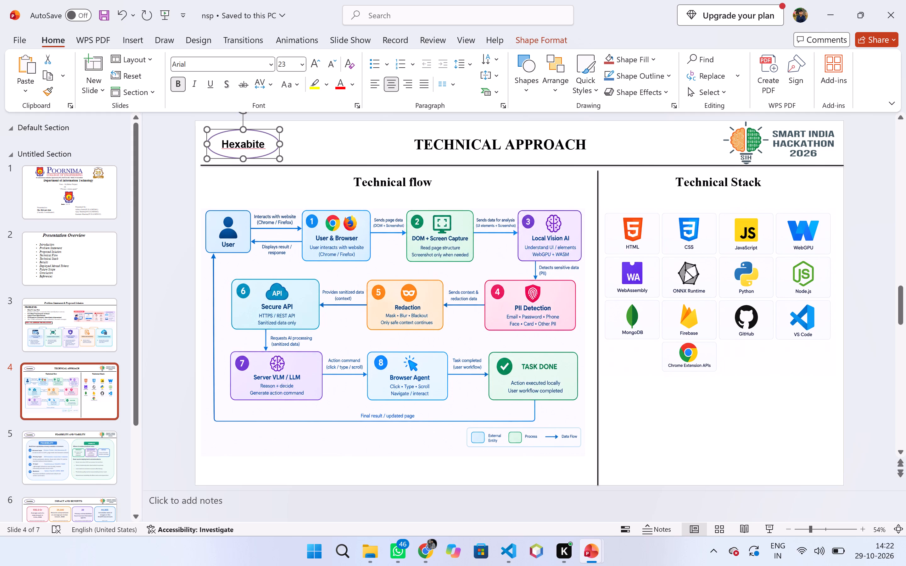
pyautogui.press('BackSpace')
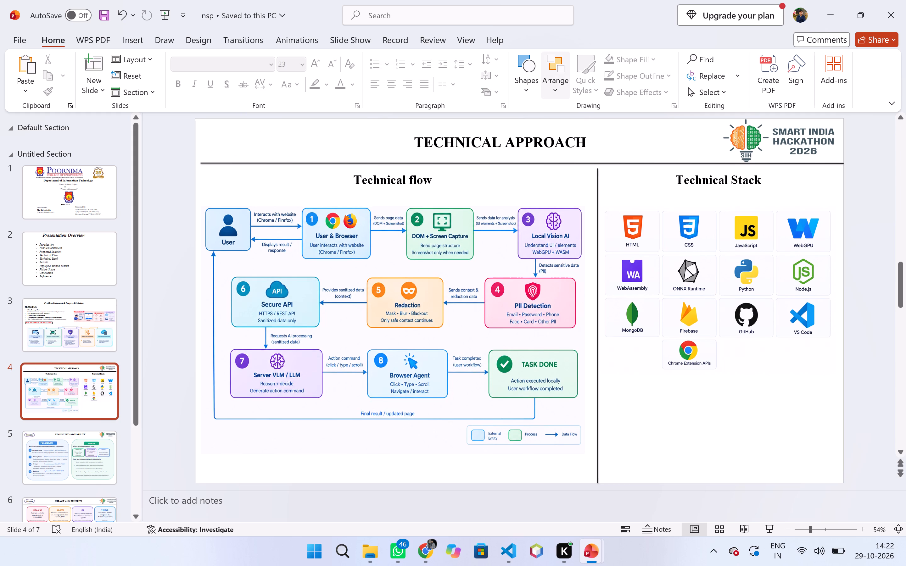
pyautogui.click(758, 138)
pyautogui.press('BackSpace')
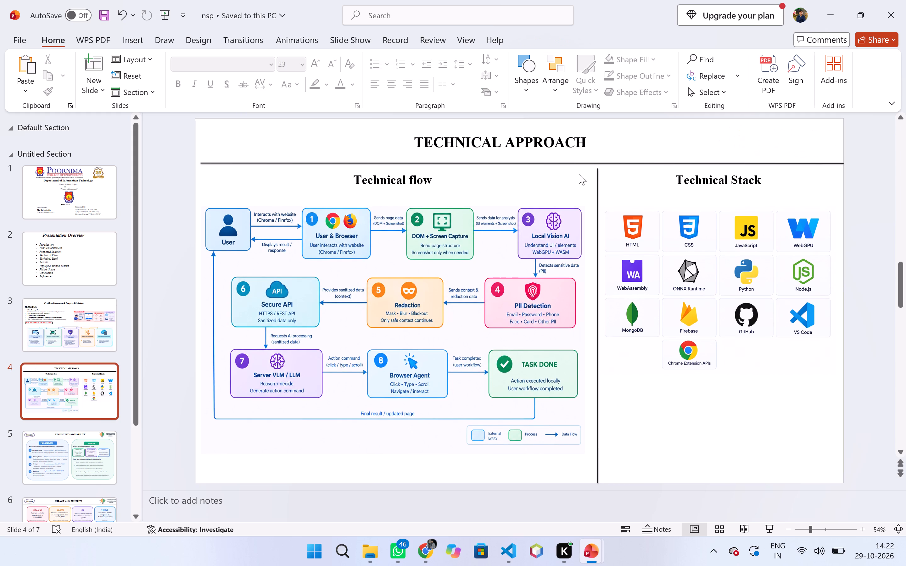
# Reword the “TECHNICAL APPROACH” slide title as “TECHNICAL Flow & Stack”.
pyautogui.click(590, 143)
pyautogui.click(590, 143)
pyautogui.click(586, 144)
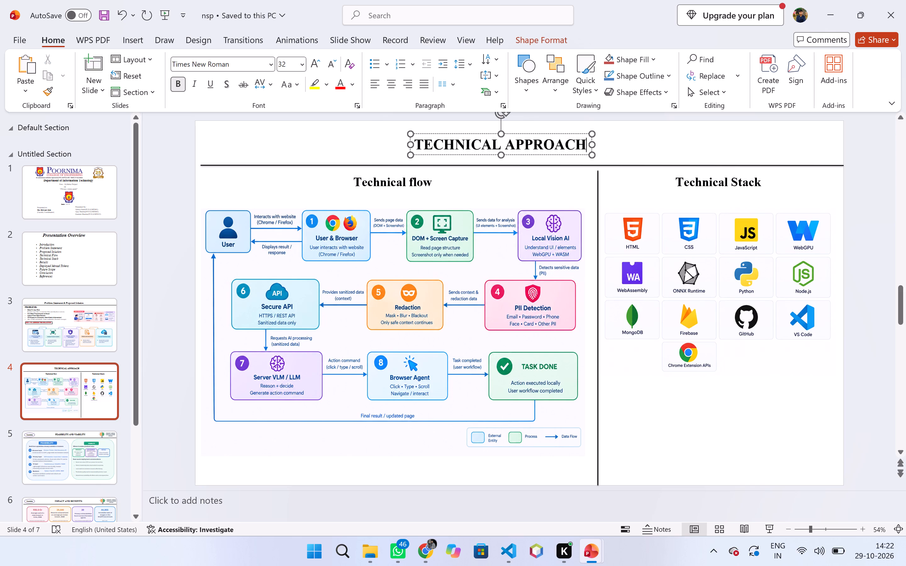
pyautogui.press('BackSpace')
pyautogui.press('BackSpace')
pyautogui.press('BackSpace')
pyautogui.press('BackSpace')
pyautogui.press('BackSpace')
pyautogui.press('BackSpace')
pyautogui.press('BackSpace')
pyautogui.press('BackSpace')
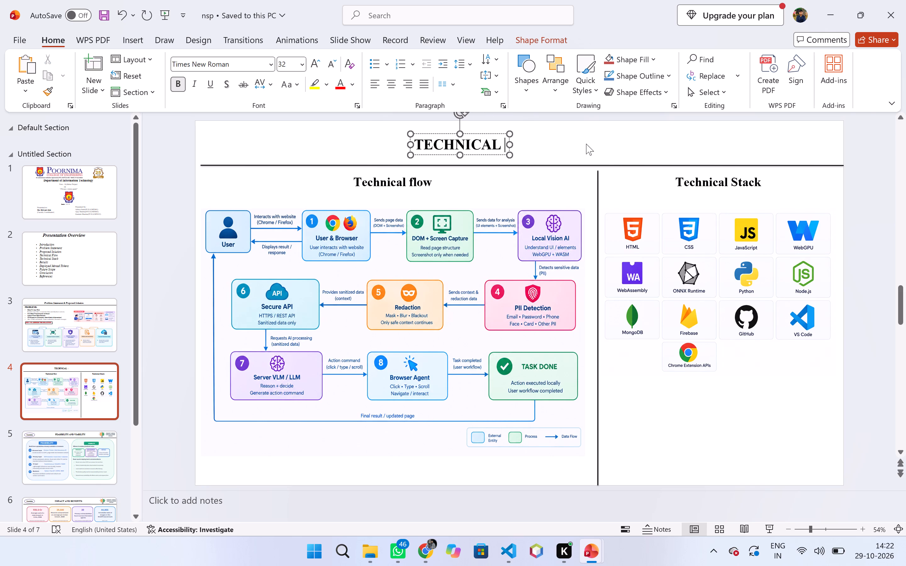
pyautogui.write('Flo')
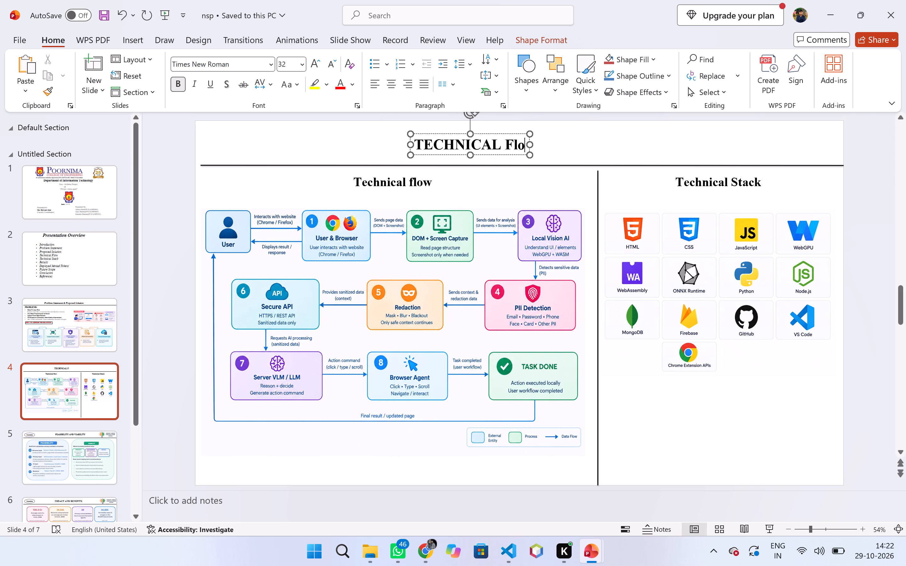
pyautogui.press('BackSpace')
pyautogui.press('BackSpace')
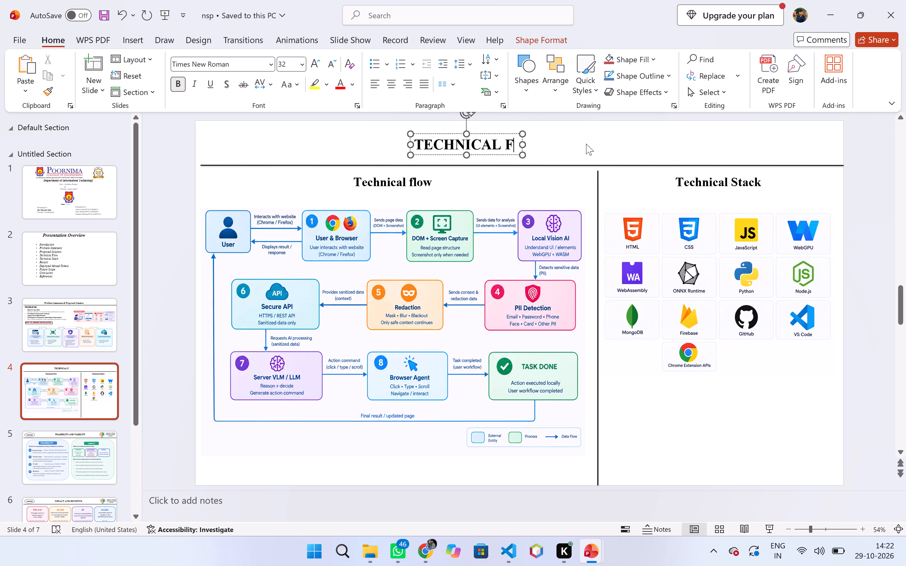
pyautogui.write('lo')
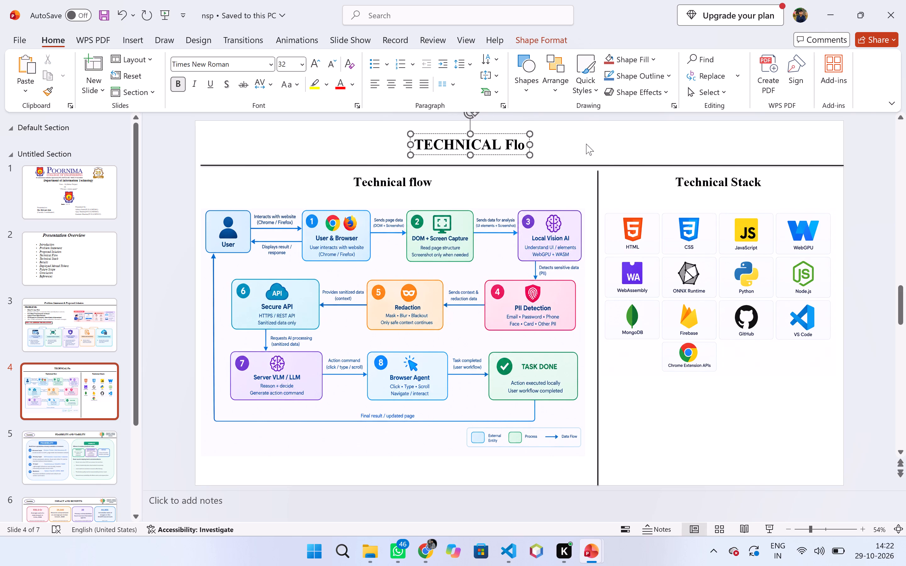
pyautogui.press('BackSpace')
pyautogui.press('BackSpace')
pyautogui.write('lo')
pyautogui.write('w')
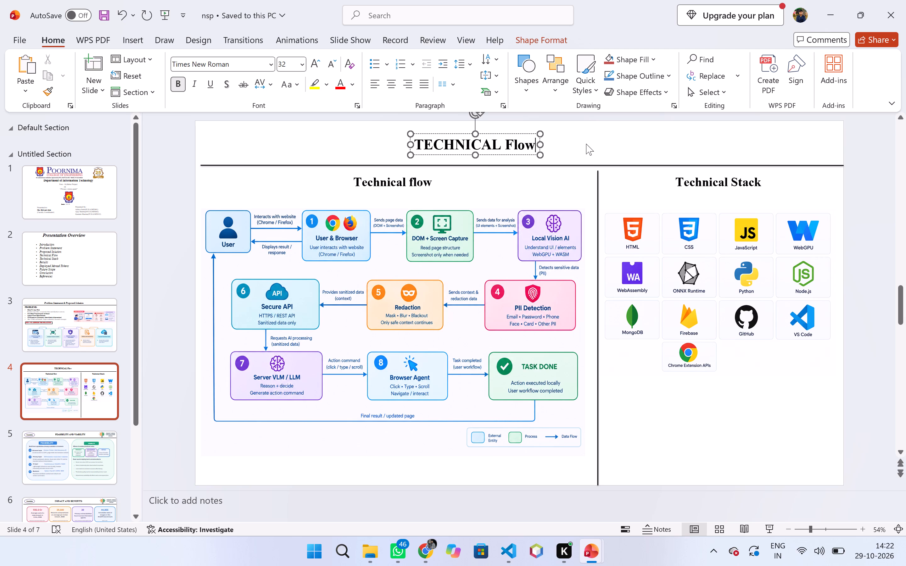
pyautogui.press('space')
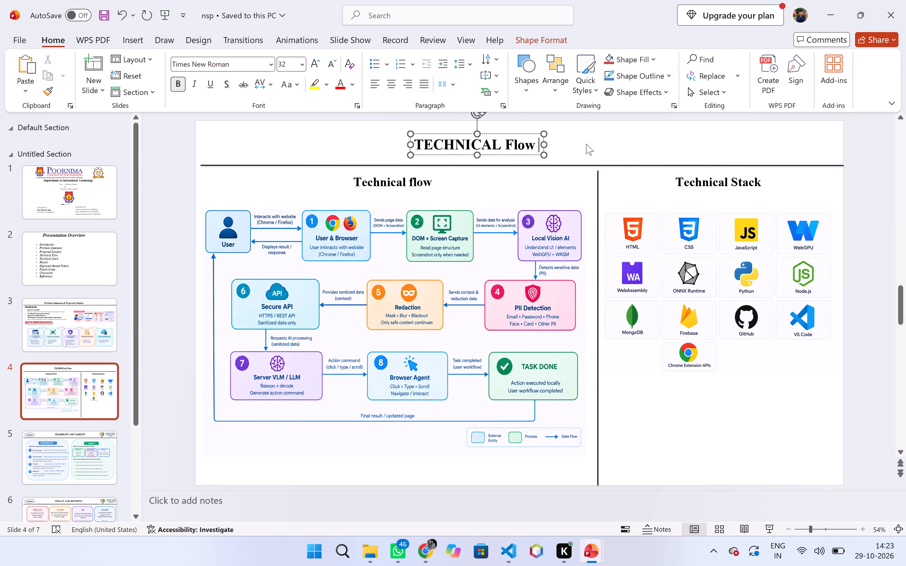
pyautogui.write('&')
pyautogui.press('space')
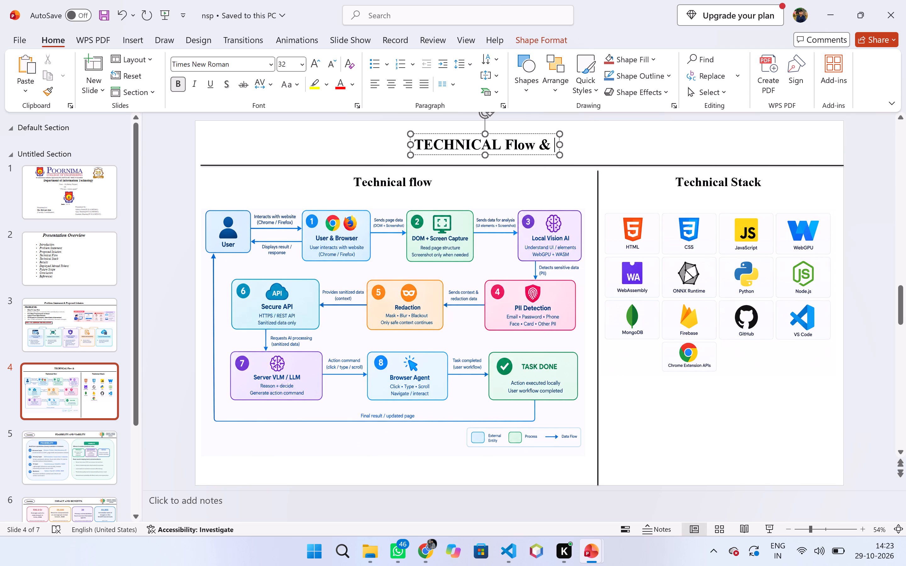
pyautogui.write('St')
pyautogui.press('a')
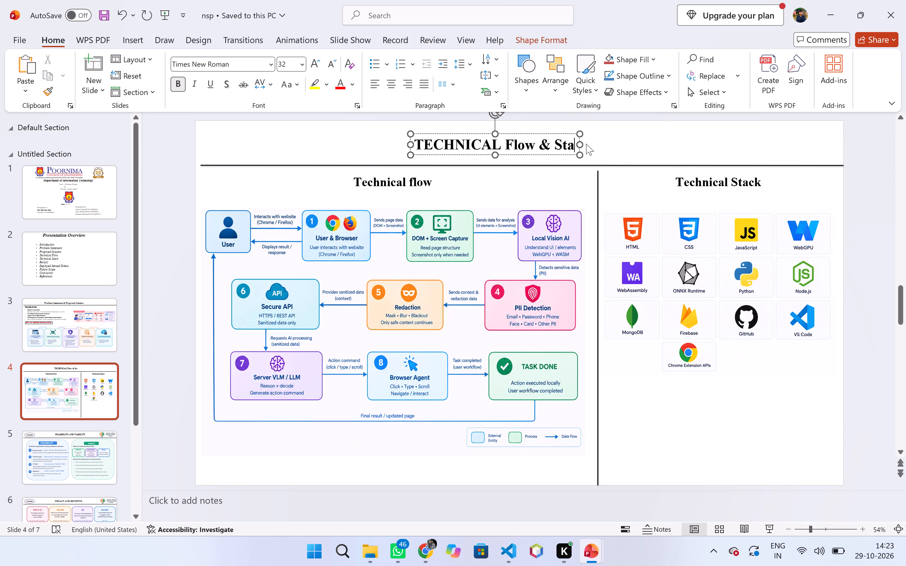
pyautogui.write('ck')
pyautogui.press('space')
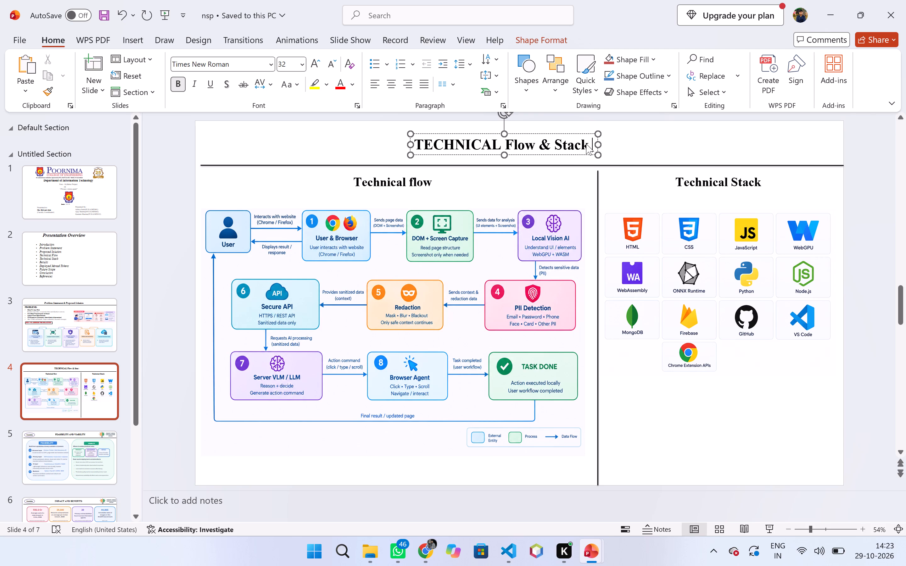
pyautogui.click(637, 146)
pyautogui.moveTo(637, 146); pyautogui.dragTo(619, 146)
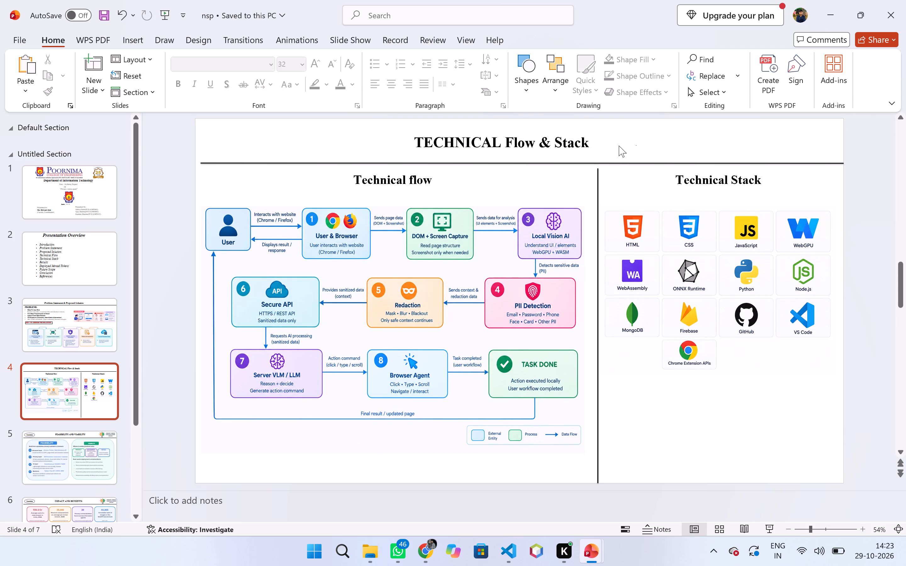
pyautogui.moveTo(619, 146); pyautogui.dragTo(575, 146)
pyautogui.tripleClick(581, 145)
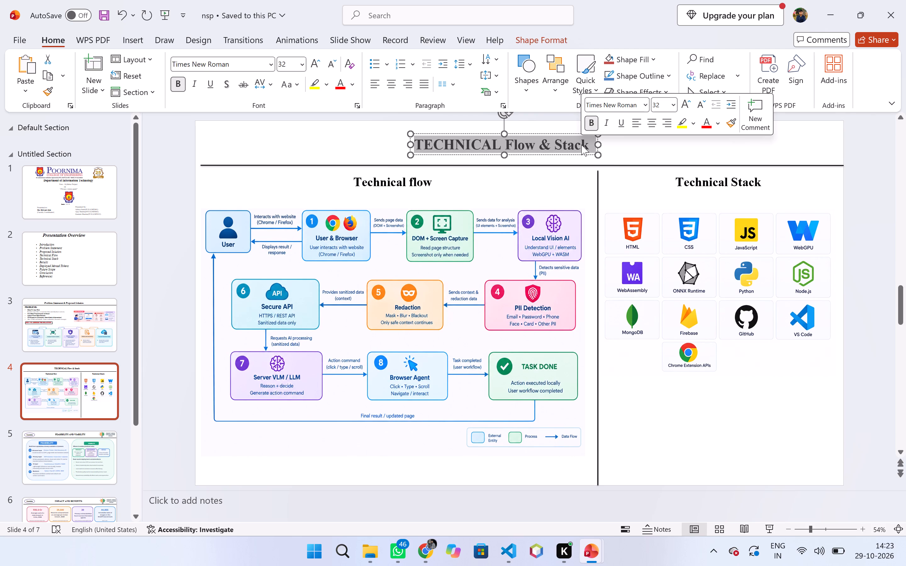
pyautogui.click(626, 144)
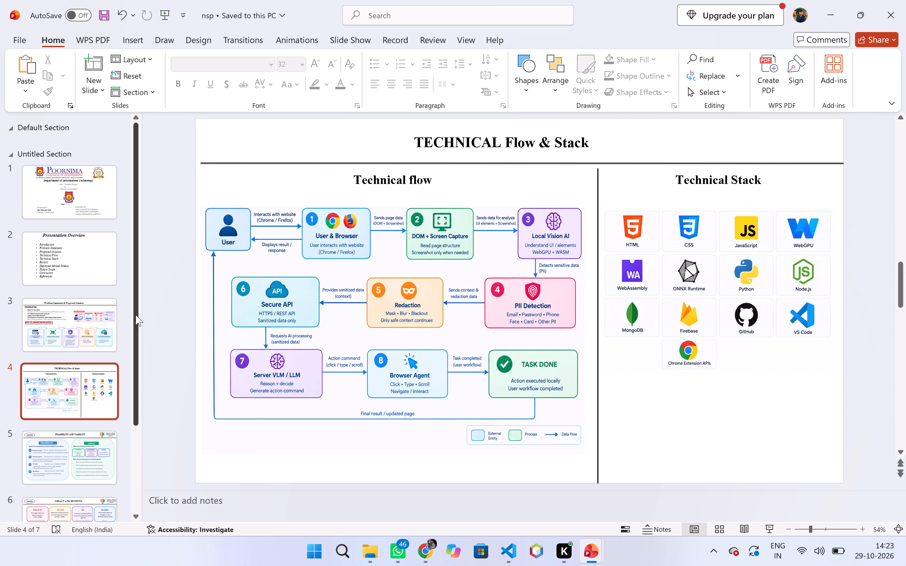
# Replace the “Results” entry in the Presentation Overview list with “Fesa”, and check the wording on the “FEASIBILITY AND VIABILITY” slide.
pyautogui.click(88, 446)
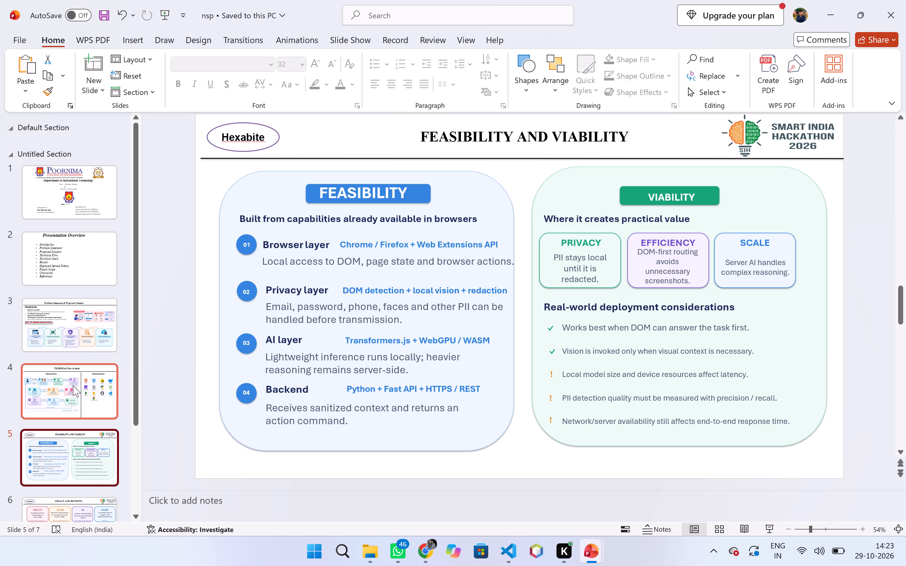
pyautogui.click(81, 265)
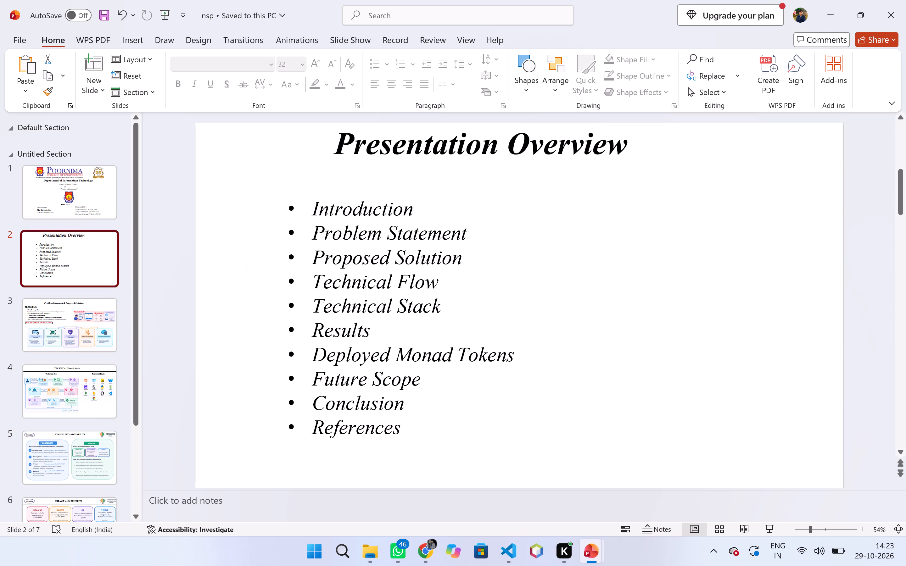
pyautogui.click(379, 336)
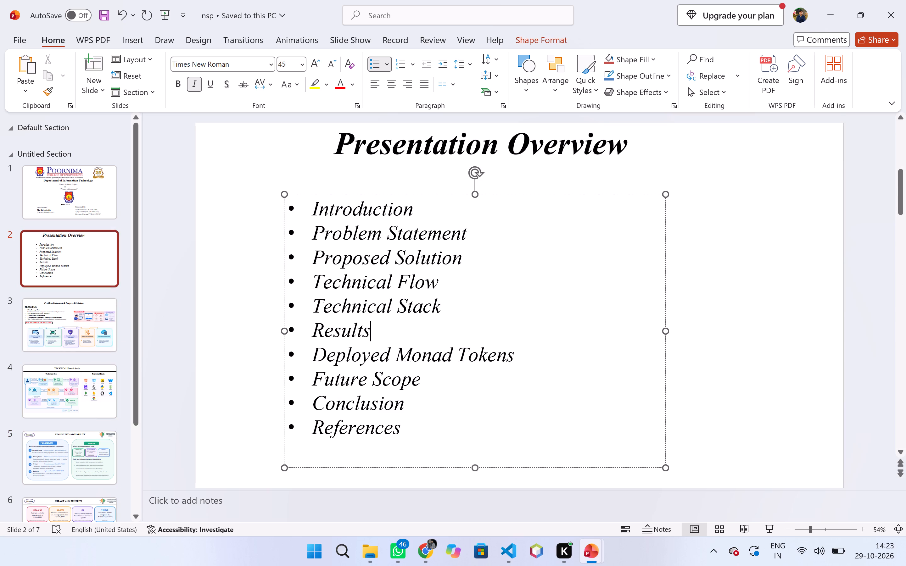
pyautogui.press('BackSpace')
pyautogui.press('BackSpace')
pyautogui.press('BackSpace')
pyautogui.press('BackSpace')
pyautogui.press('BackSpace')
pyautogui.press('BackSpace')
pyautogui.press('BackSpace')
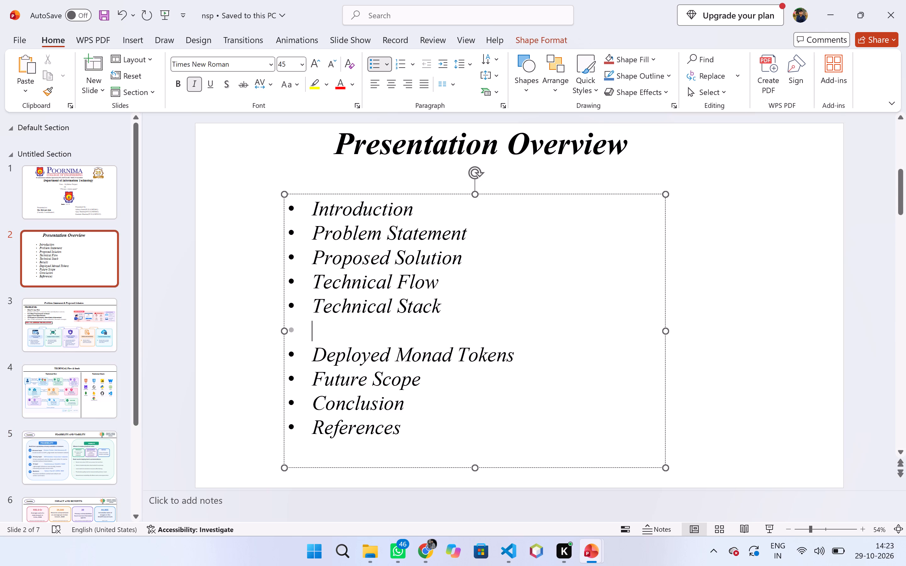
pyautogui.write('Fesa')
pyautogui.click(81, 389)
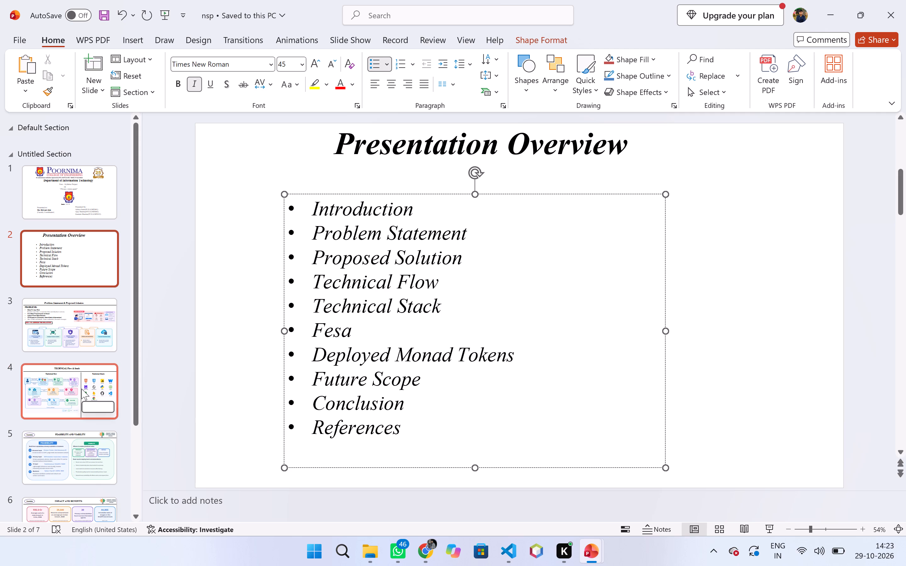
pyautogui.click(80, 442)
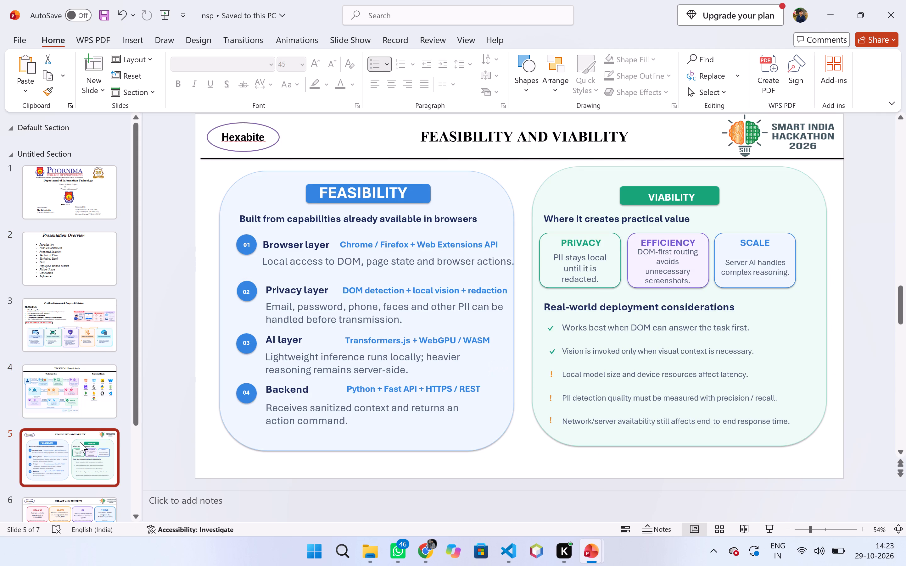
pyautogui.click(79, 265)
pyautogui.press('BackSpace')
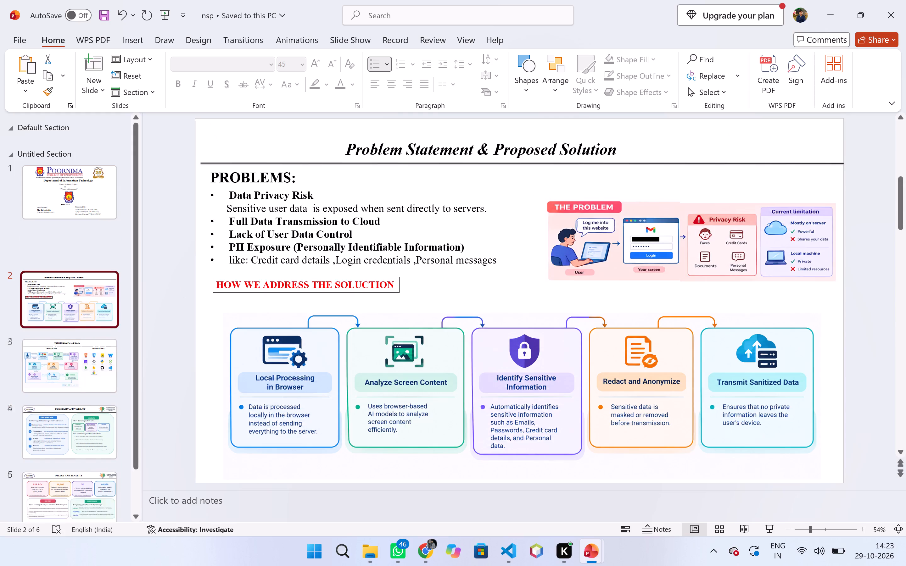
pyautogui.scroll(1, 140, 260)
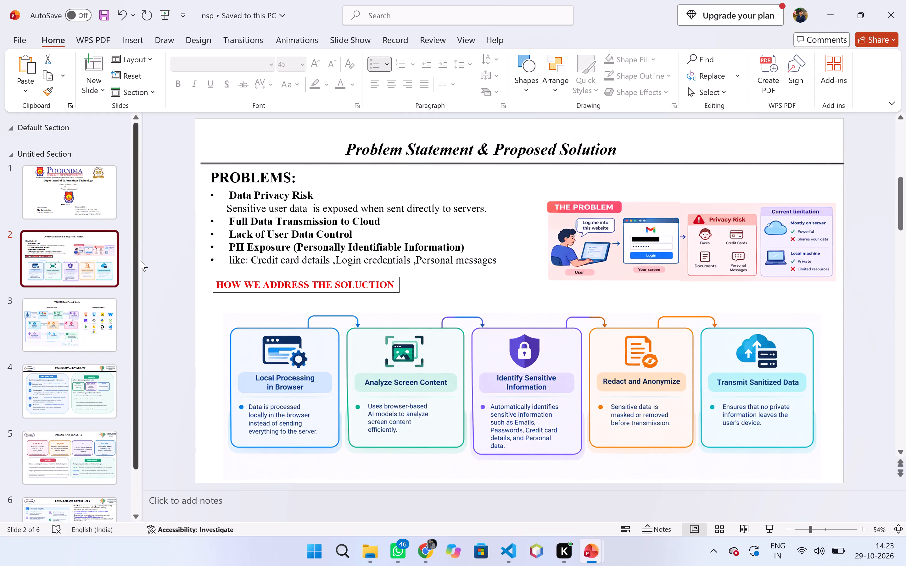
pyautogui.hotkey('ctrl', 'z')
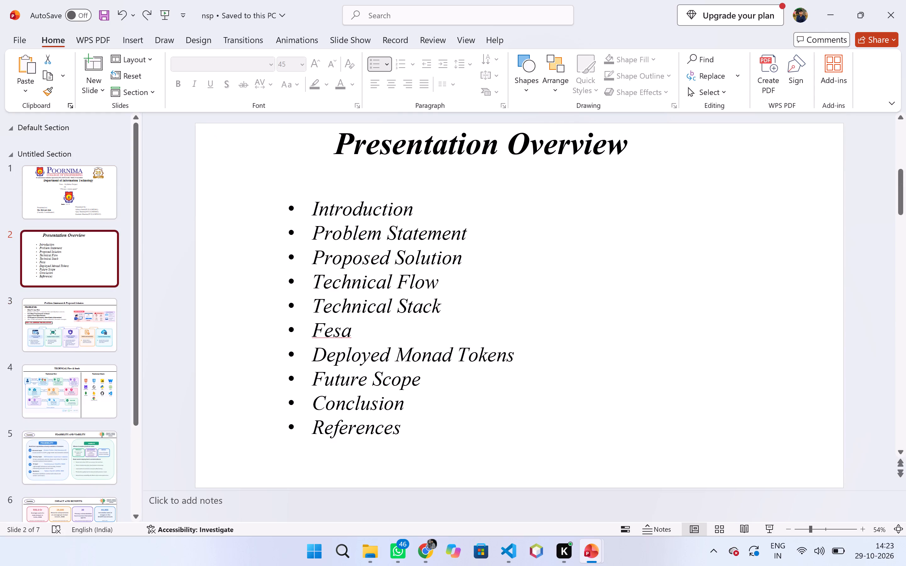
# Correct the “Fesa” entry in the Presentation Overview list to “Feasibility”, consulting the “FEASIBILITY AND VIABILITY” slide for the spelling.
pyautogui.click(405, 330)
pyautogui.press('BackSpace')
pyautogui.press('BackSpace')
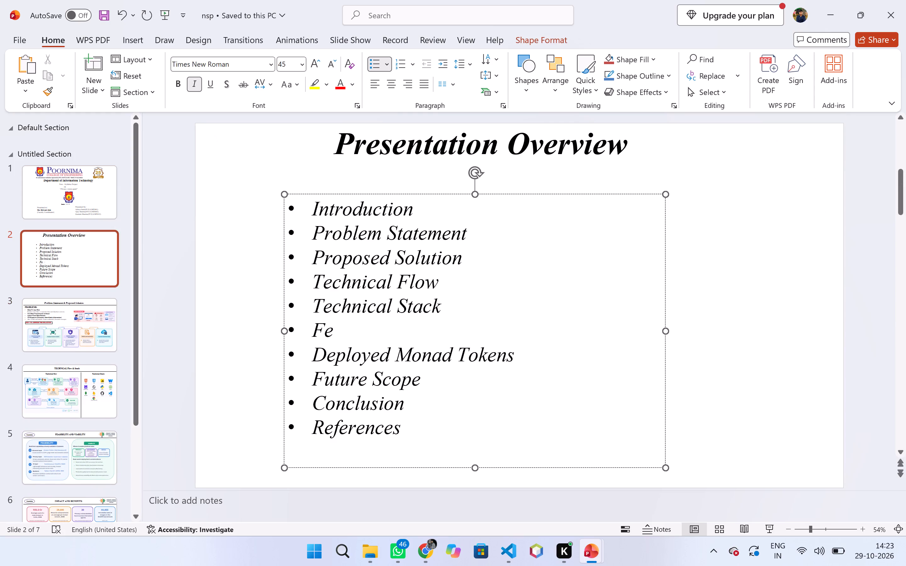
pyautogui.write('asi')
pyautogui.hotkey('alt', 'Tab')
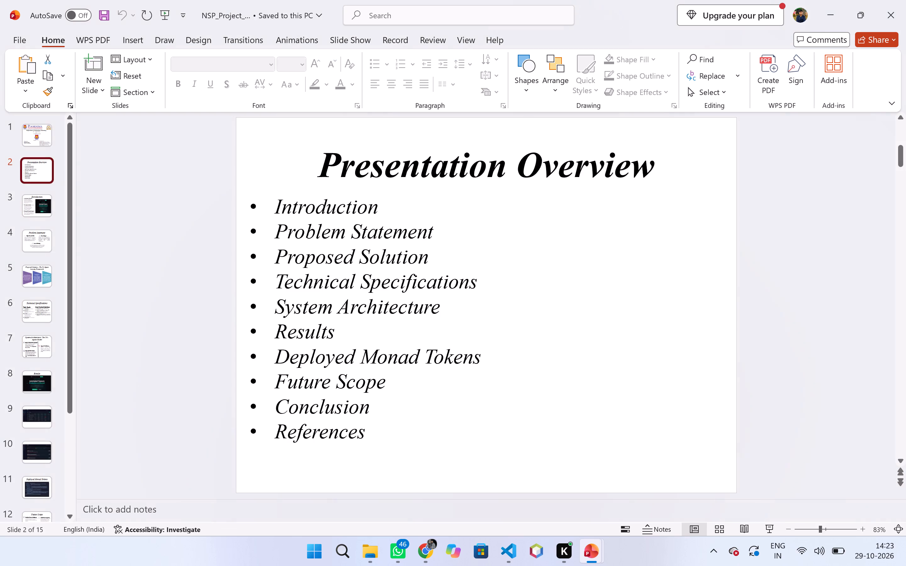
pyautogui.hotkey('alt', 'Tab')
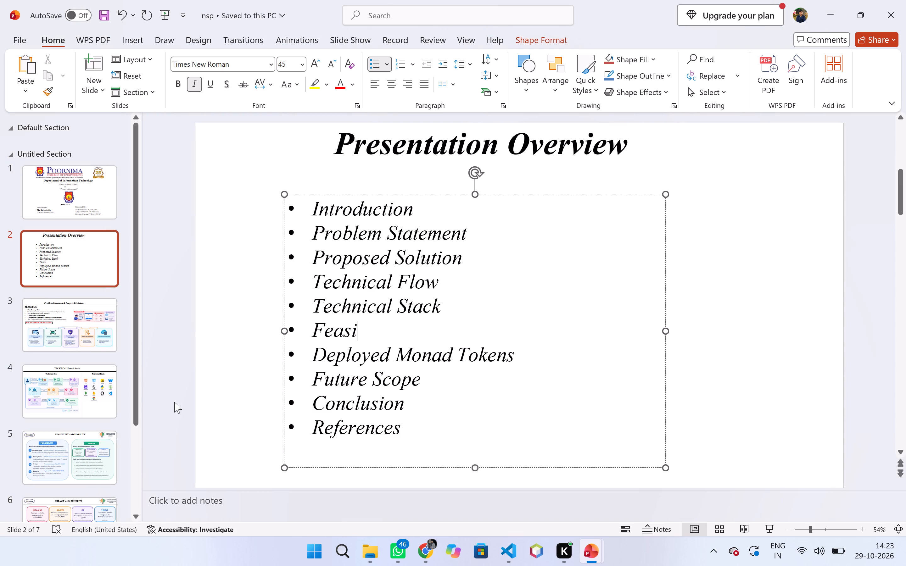
pyautogui.click(84, 385)
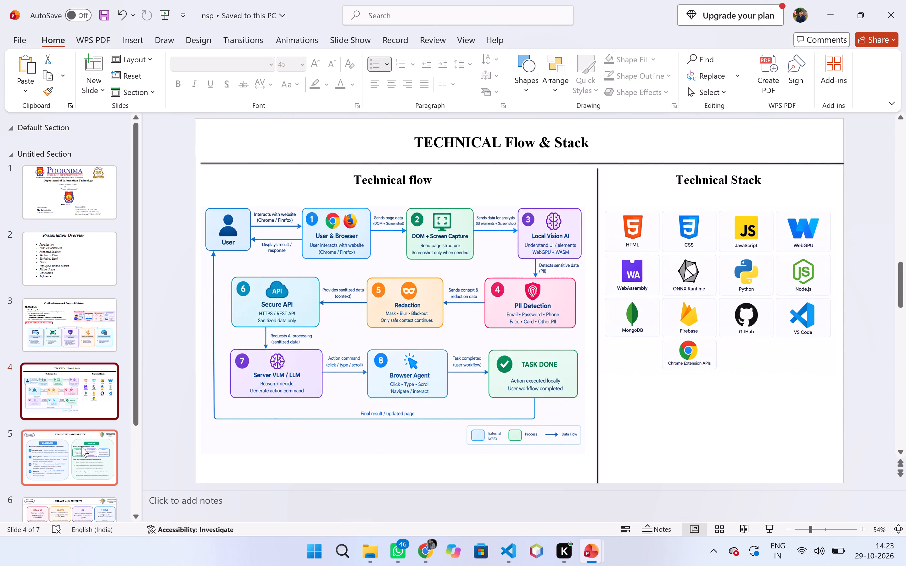
pyautogui.click(81, 446)
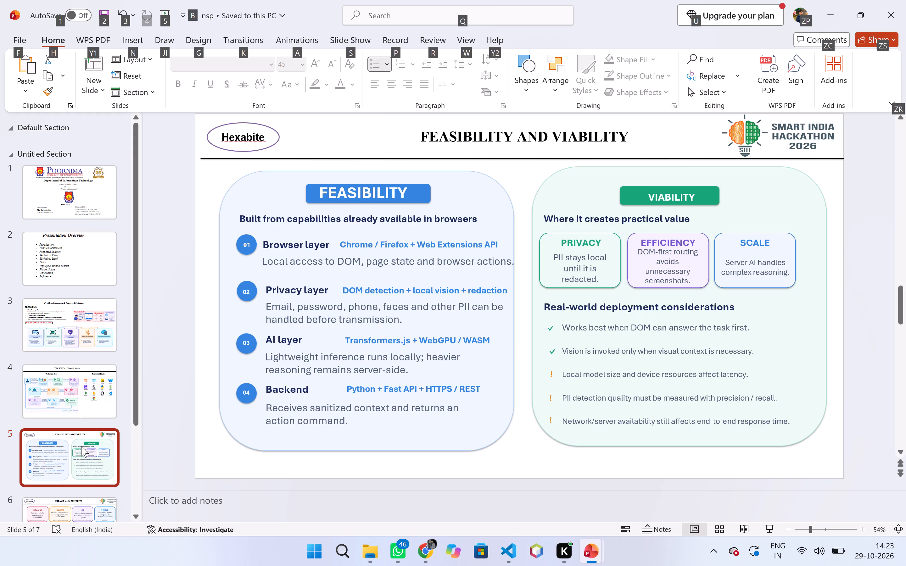
pyautogui.hotkey('alt', 'Tab')
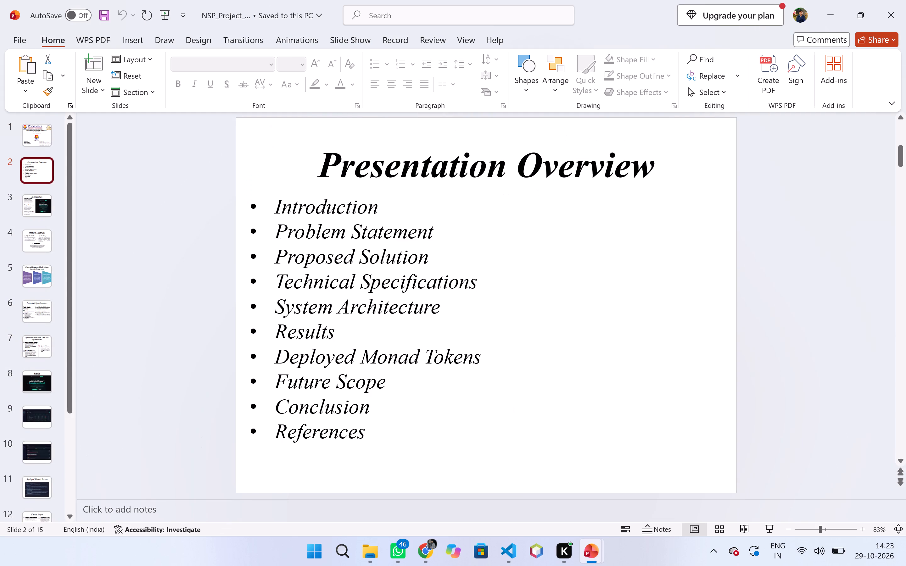
pyautogui.hotkey('alt', 'Tab')
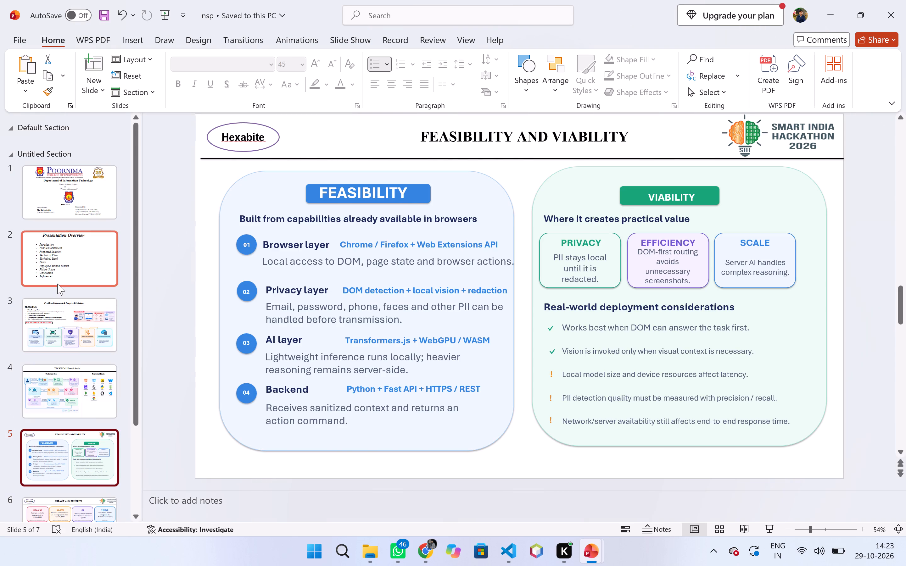
pyautogui.click(85, 259)
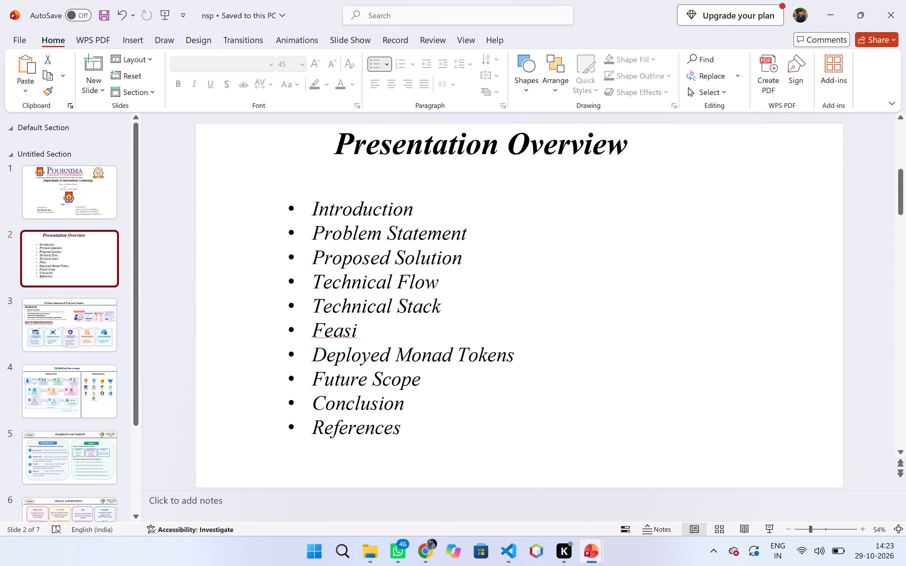
pyautogui.click(362, 331)
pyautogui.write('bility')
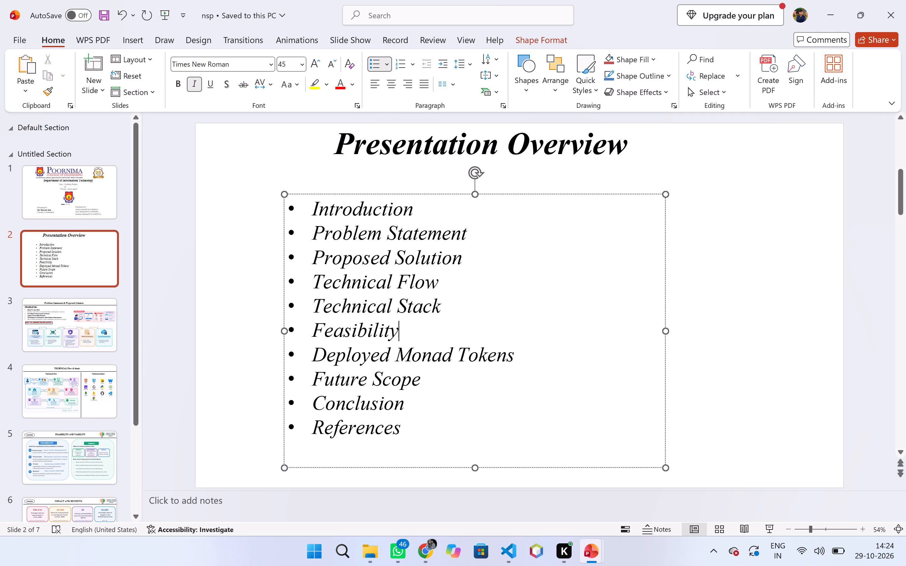
# Replace the “Deployed Monad Tokens” entry in the Presentation Overview list with “Visablity”.
pyautogui.click(516, 353)
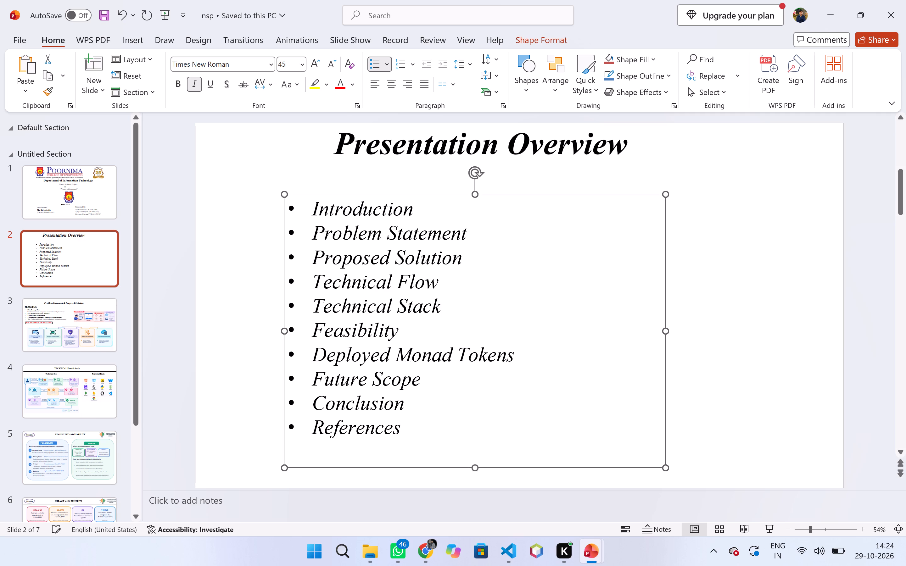
pyautogui.click(510, 354)
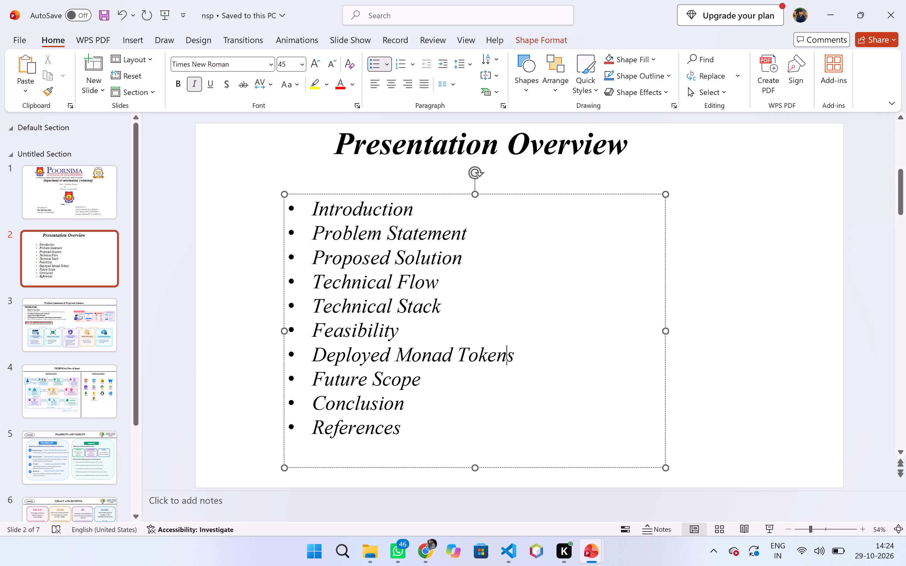
pyautogui.press('Right')
pyautogui.hotkey('ctrl', 'BackSpace')
pyautogui.hotkey('ctrl', 'BackSpace')
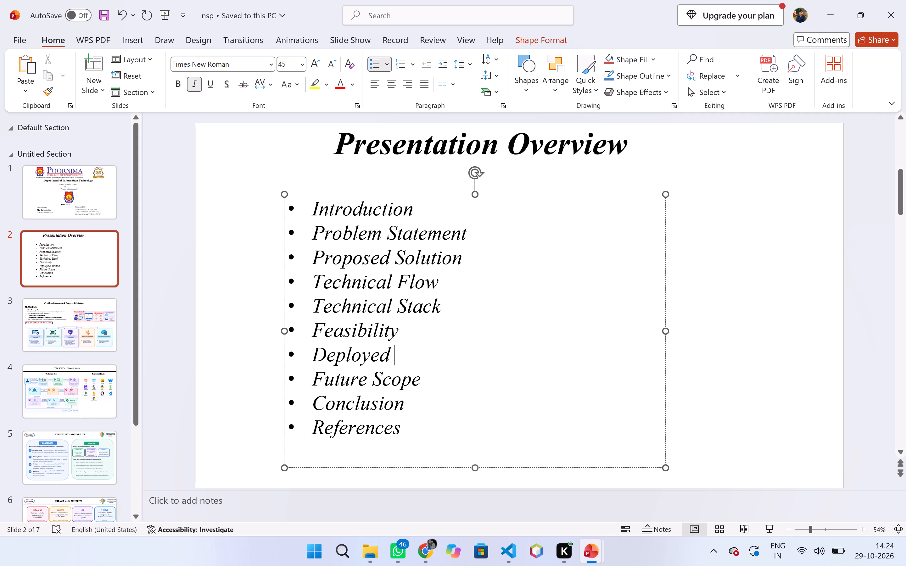
pyautogui.hotkey('ctrl', 'BackSpace')
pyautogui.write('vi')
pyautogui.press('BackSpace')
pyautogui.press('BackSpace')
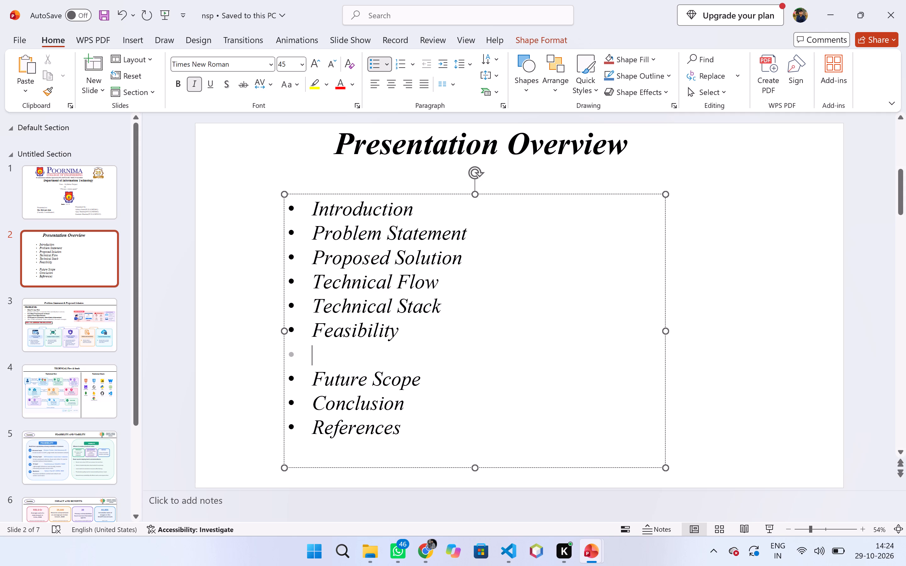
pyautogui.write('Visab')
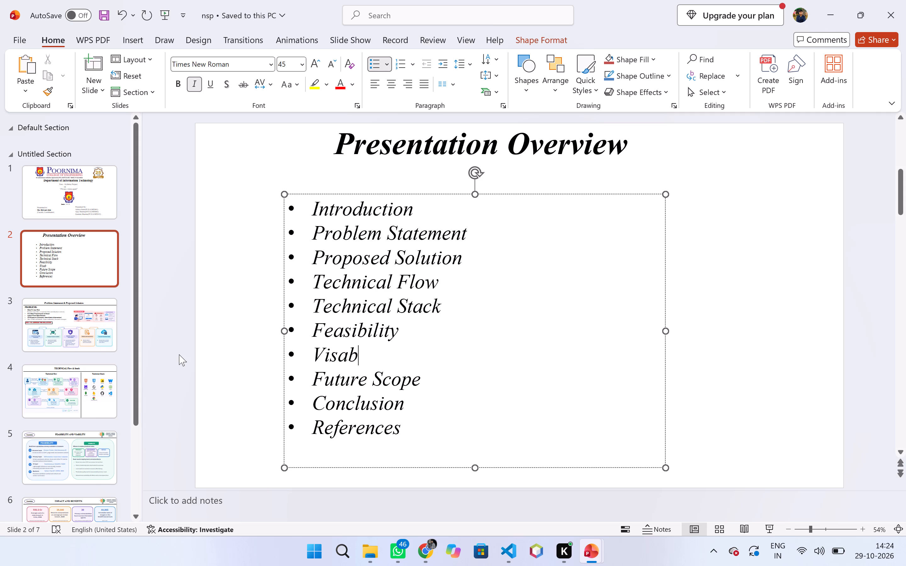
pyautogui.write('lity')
# Change the “Visablity” entry in the Presentation Overview list to “Viablity”, consulting the “FEASIBILITY AND VIABILITY” slide for the wording.
pyautogui.click(39, 373)
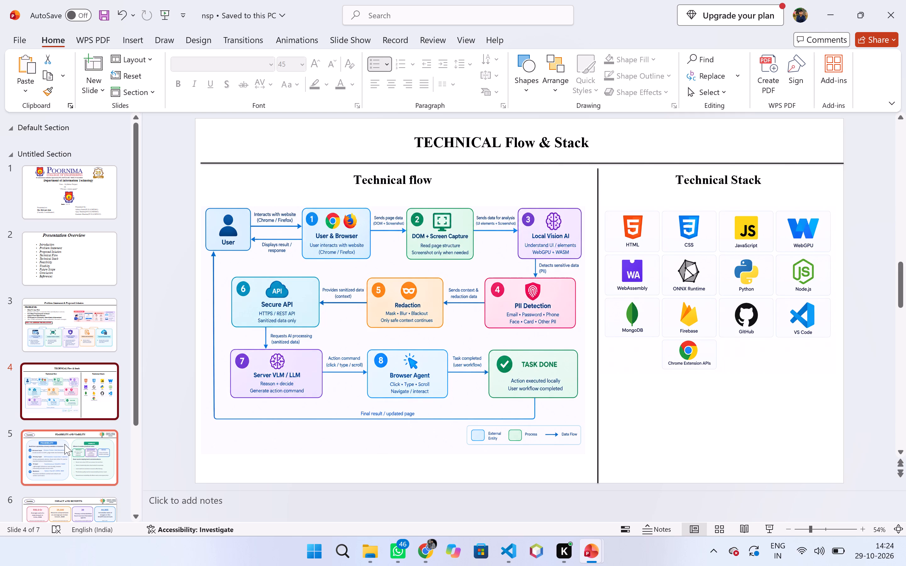
pyautogui.click(64, 444)
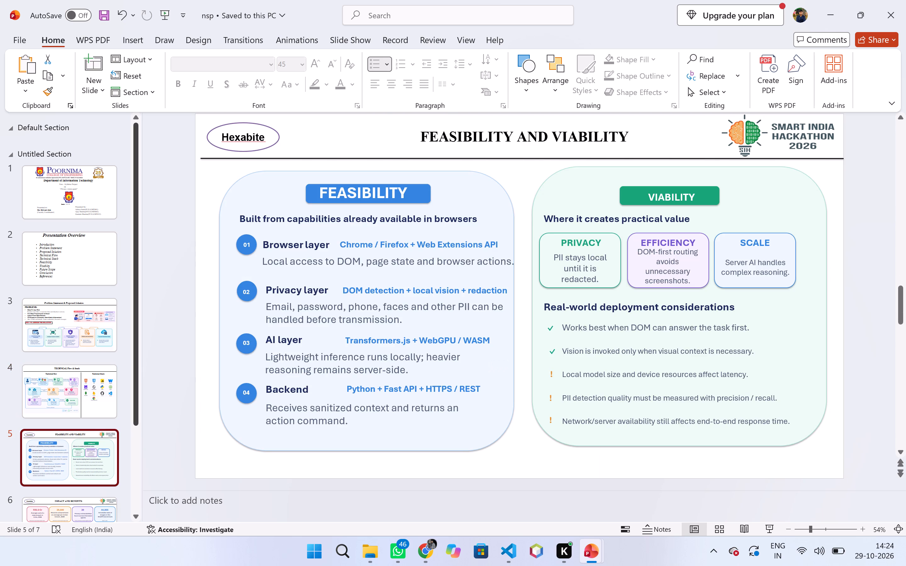
pyautogui.click(87, 273)
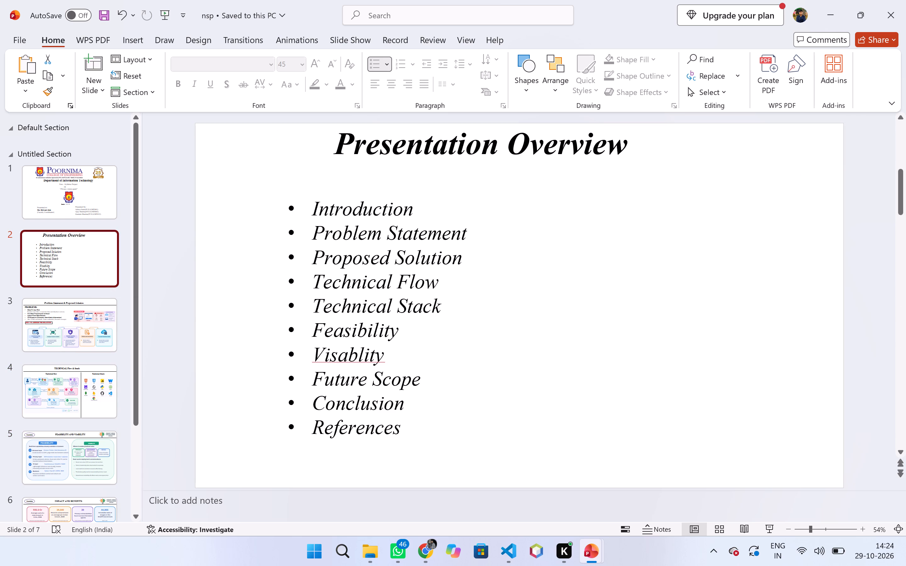
pyautogui.click(337, 356)
pyautogui.press('BackSpace')
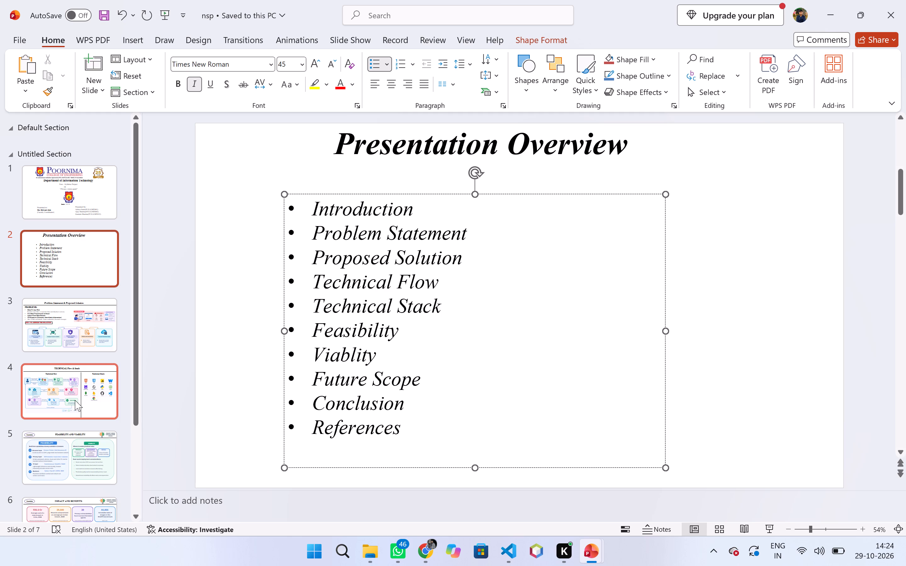
pyautogui.click(84, 444)
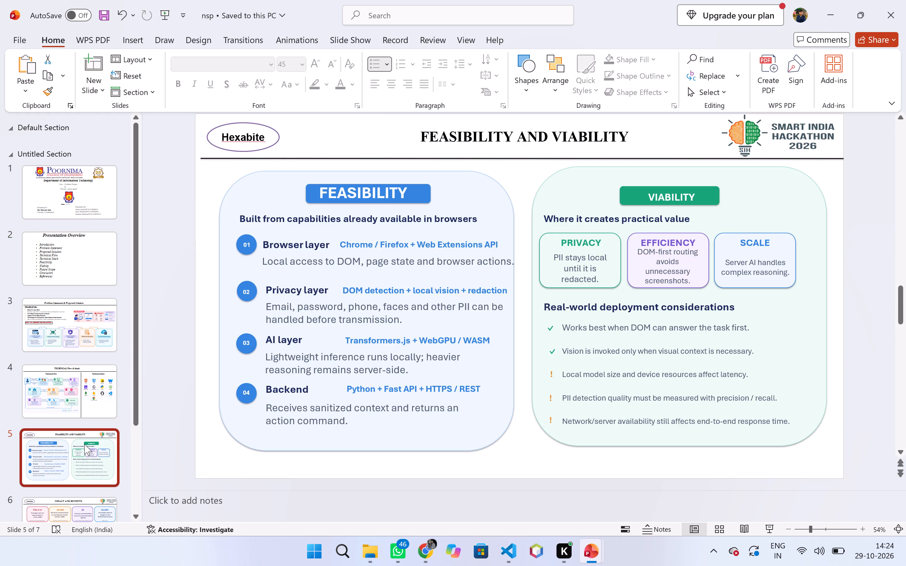
pyautogui.click(63, 274)
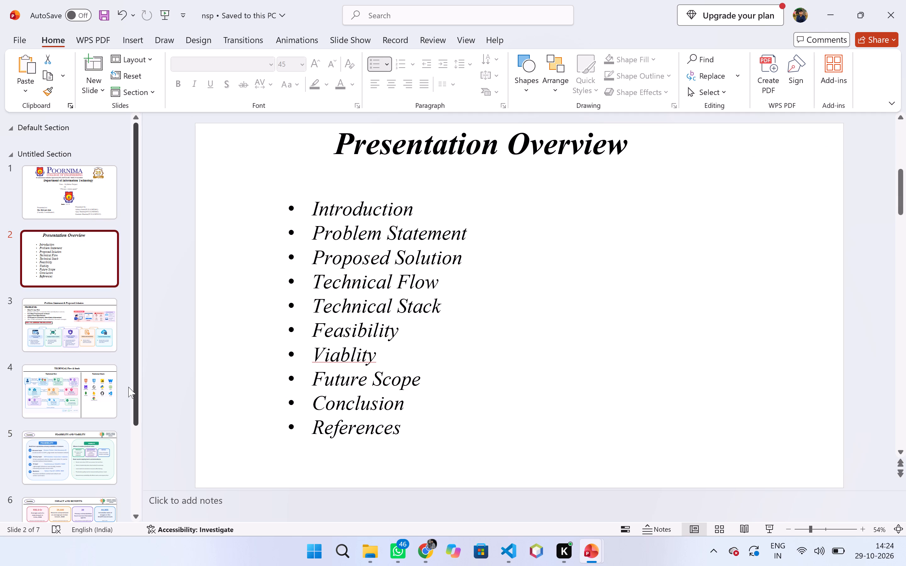
# Delete the “Hexabite” oval and the Smart India Hackathon 2026 logo from the “FEASIBILITY AND VIABILITY” slide.
pyautogui.click(89, 444)
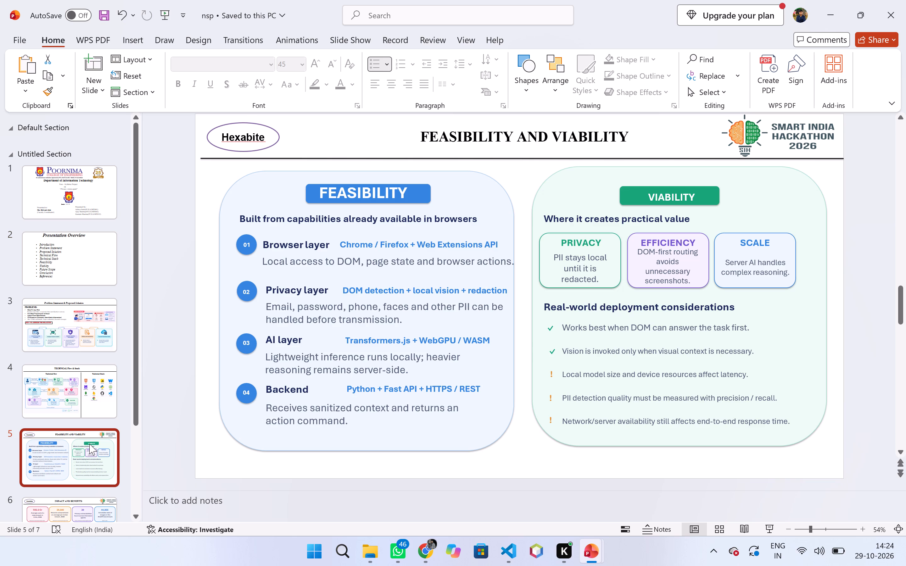
pyautogui.scroll(-1, 73, 434)
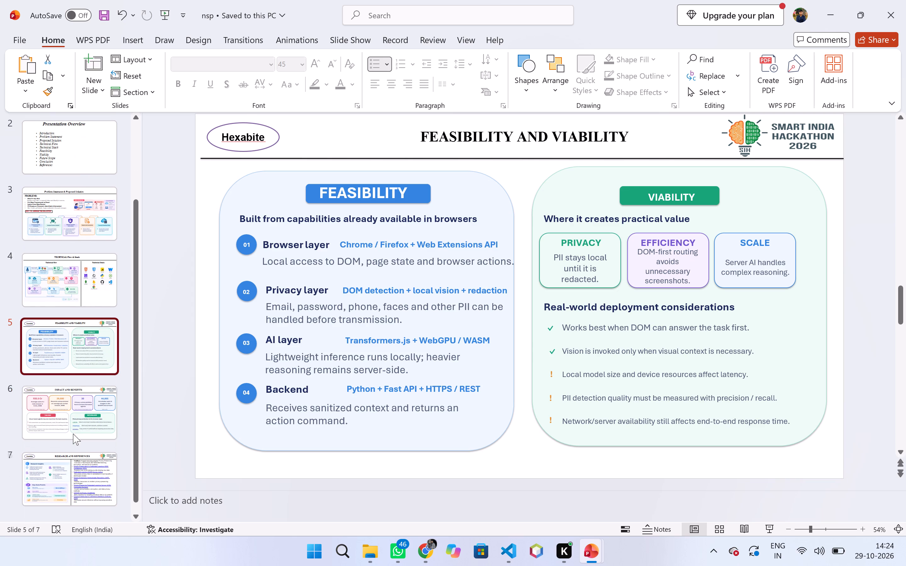
pyautogui.click(84, 337)
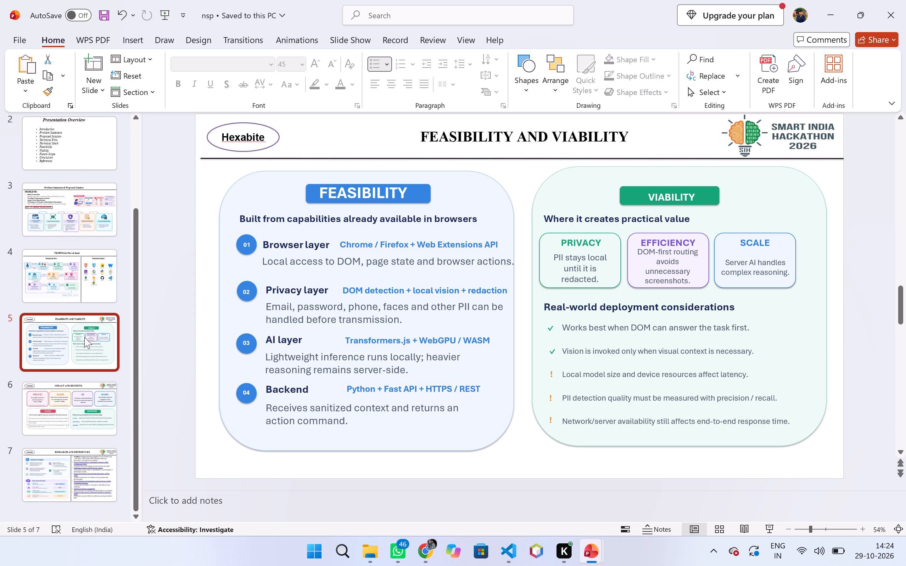
pyautogui.moveTo(232, 164); pyautogui.dragTo(236, 156)
pyautogui.hotkey('ctrl', 'z')
pyautogui.click(237, 142)
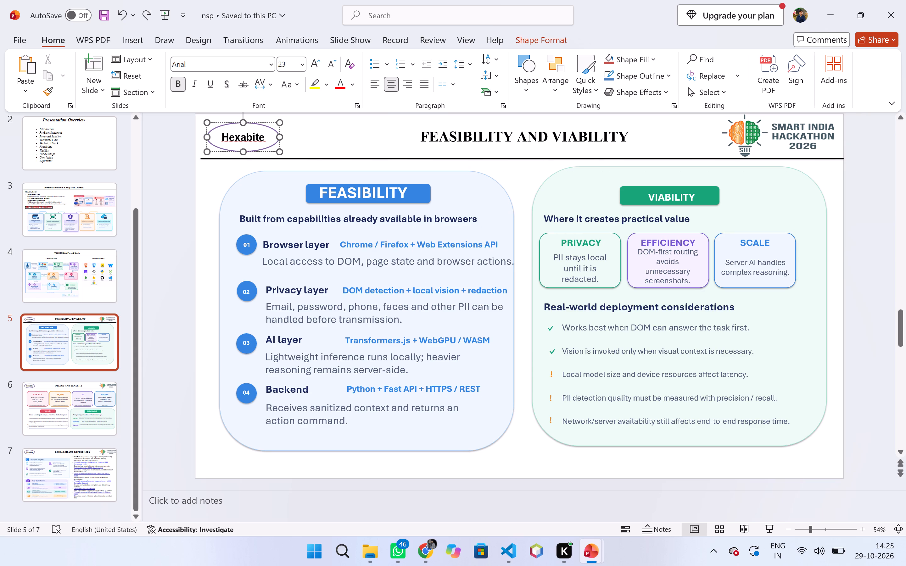
pyautogui.click(260, 128)
pyautogui.press('BackSpace')
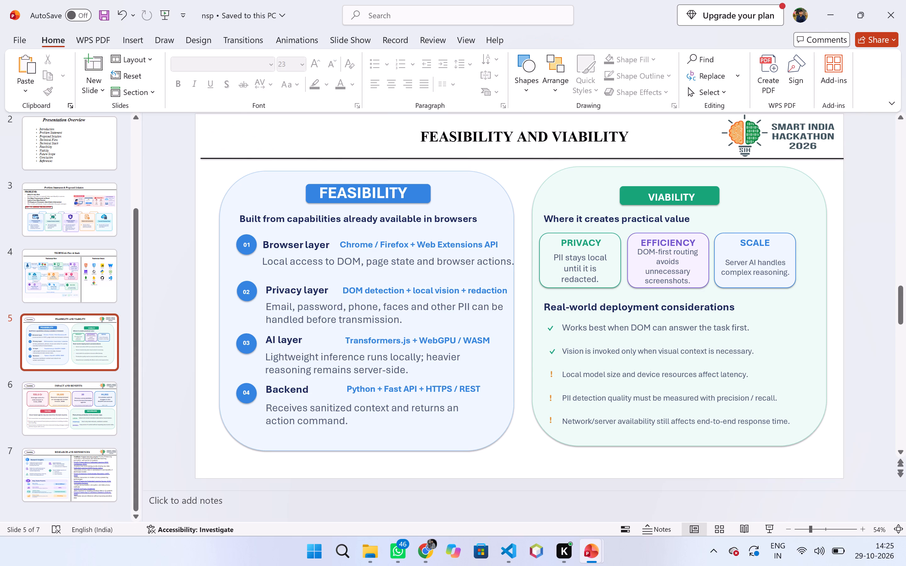
pyautogui.click(795, 138)
pyautogui.press('BackSpace')
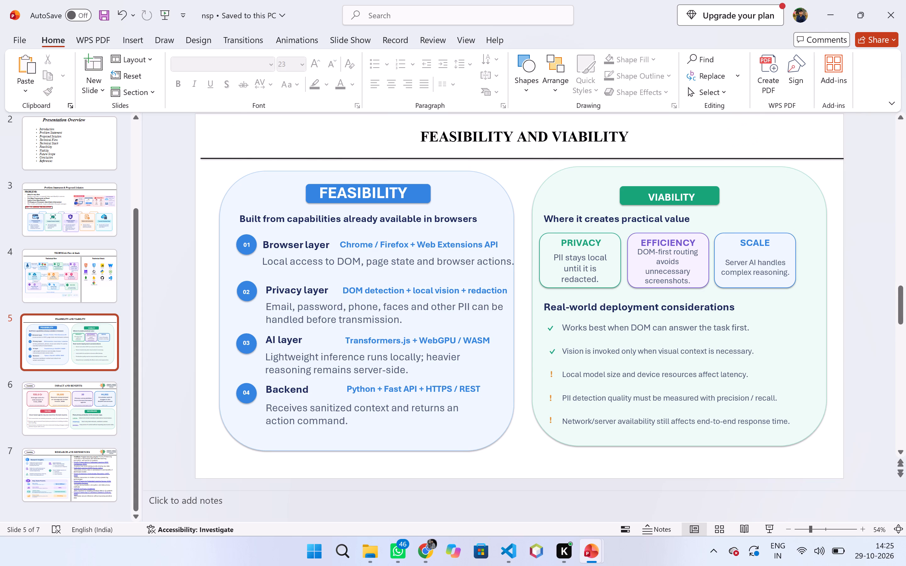
# Check the “RESEARCH AND REFERENCES” slide and remove the “Conclusion” entry with its bullet from the Presentation Overview list.
pyautogui.click(61, 462)
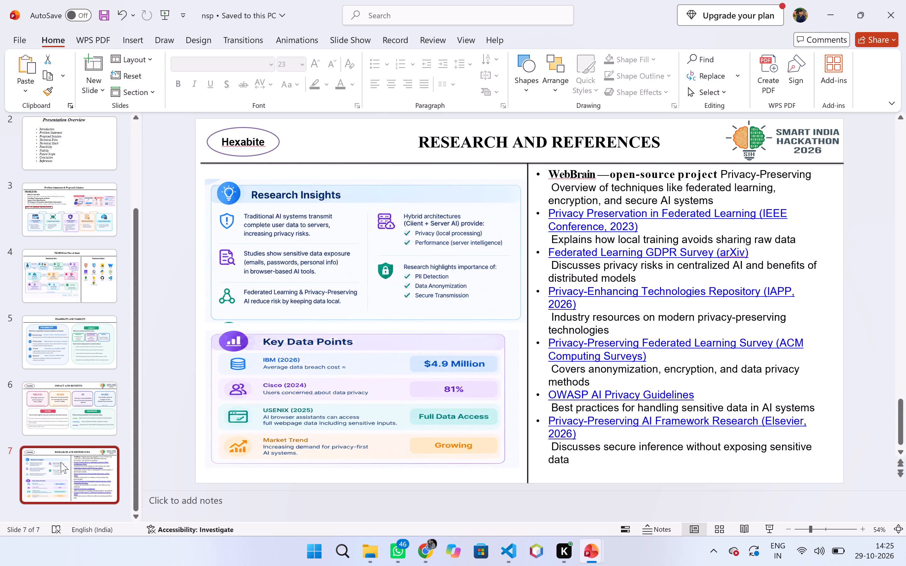
pyautogui.scroll(-1, 405, 279)
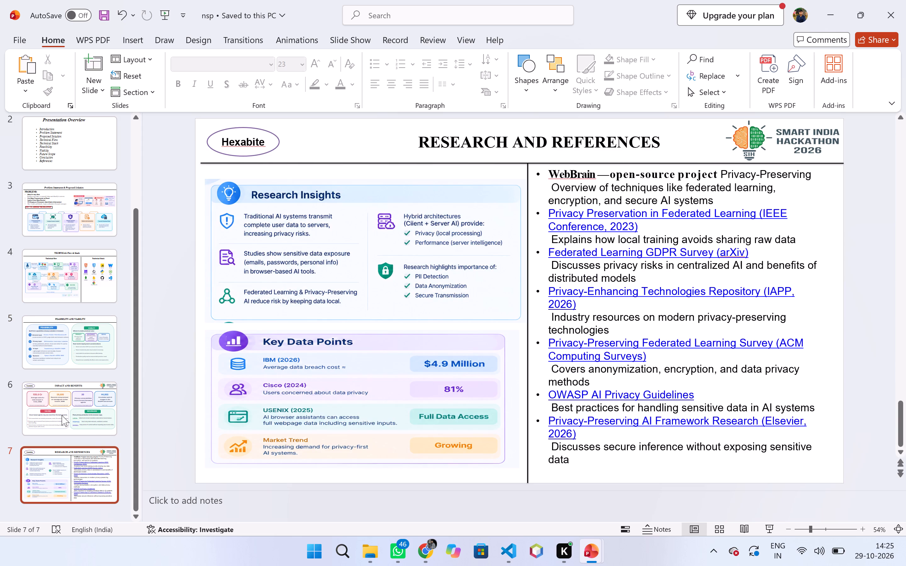
pyautogui.scroll(2, 69, 217)
pyautogui.click(73, 196)
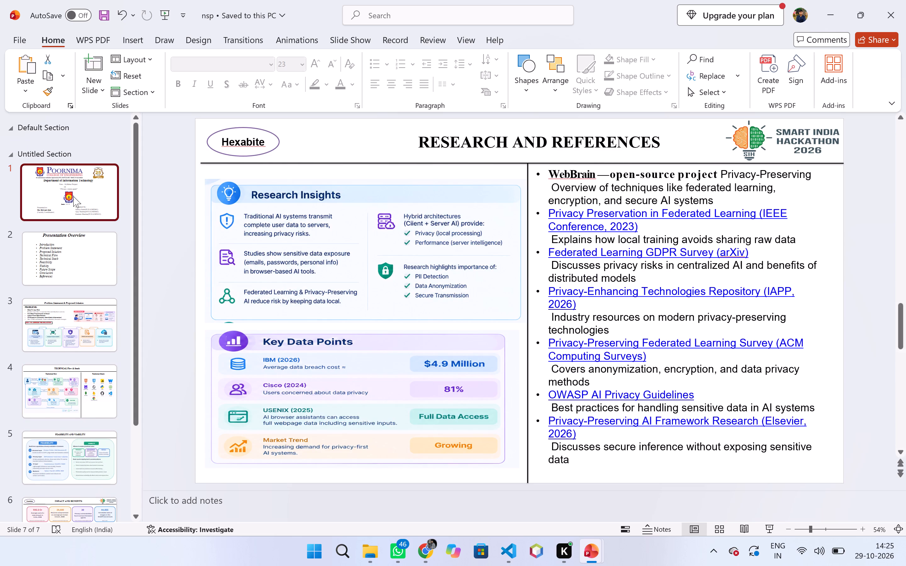
pyautogui.click(88, 271)
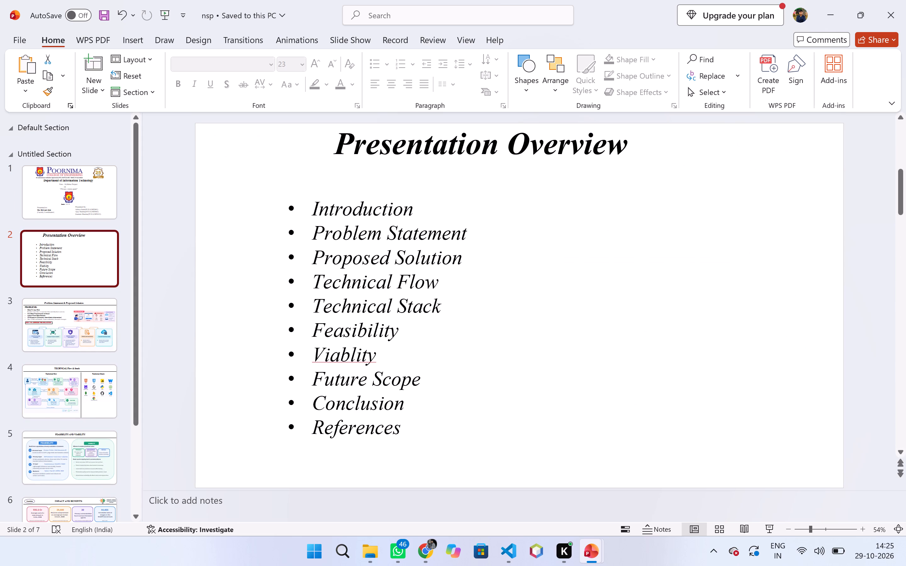
pyautogui.click(417, 403)
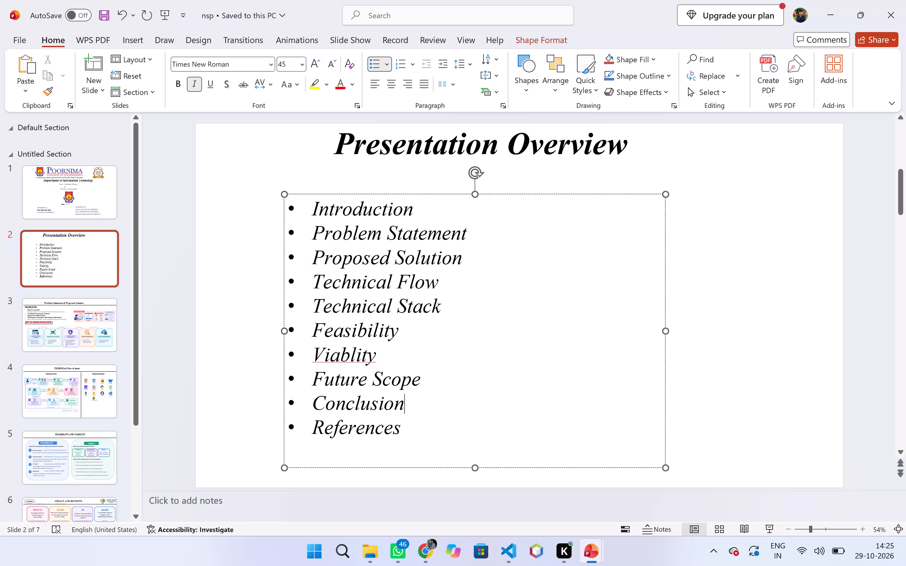
pyautogui.press('BackSpace')
pyautogui.press('BackSpace')
pyautogui.press('BackSpace')
pyautogui.press('BackSpace')
pyautogui.press('BackSpace')
pyautogui.press('BackSpace')
pyautogui.press('BackSpace')
pyautogui.press('BackSpace')
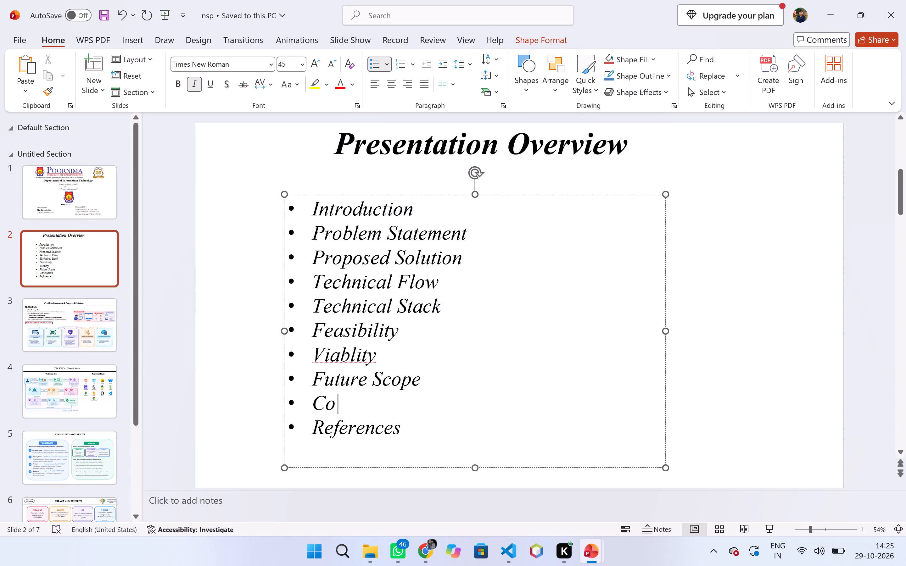
pyautogui.press('BackSpace')
pyautogui.press('BackSpace')
pyautogui.press('BackSpace')
pyautogui.press('BackSpace')
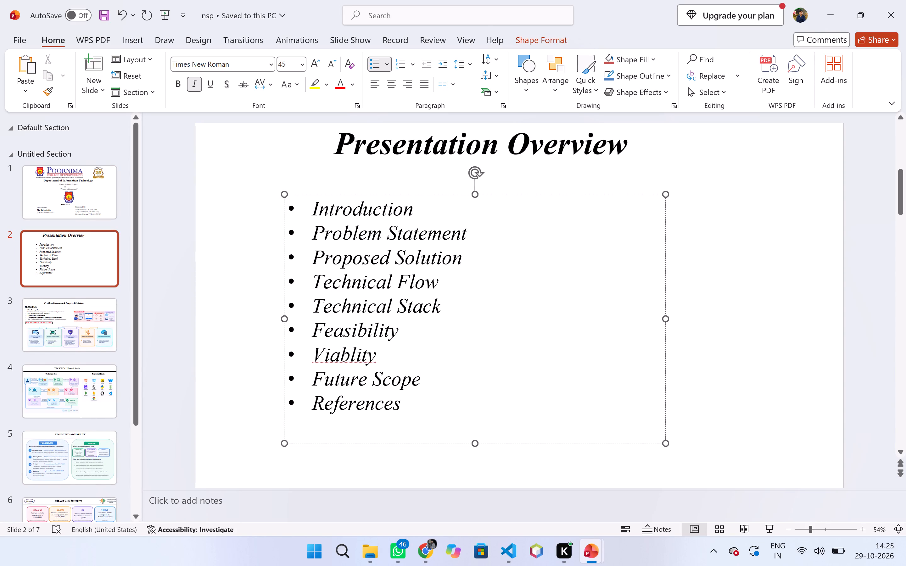
# Remove the “Future Scope” entry with its bullet from the Presentation Overview list.
pyautogui.press('BackSpace')
pyautogui.press('BackSpace')
pyautogui.press('BackSpace')
pyautogui.press('BackSpace')
pyautogui.press('BackSpace')
pyautogui.press('BackSpace')
pyautogui.press('BackSpace')
pyautogui.press('BackSpace')
pyautogui.press('BackSpace')
pyautogui.press('BackSpace')
pyautogui.press('BackSpace')
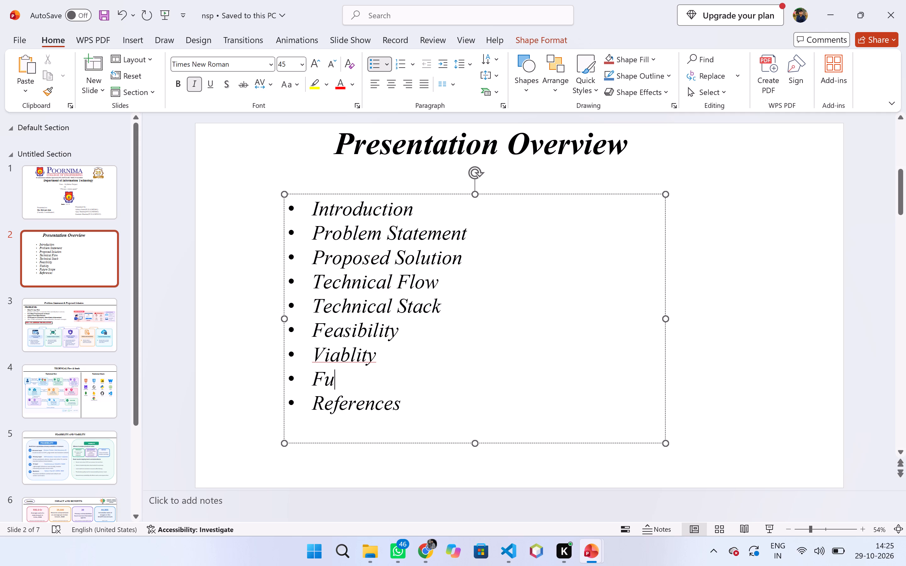
pyautogui.press('BackSpace')
pyautogui.press('BackSpace')
pyautogui.press('BackSpace')
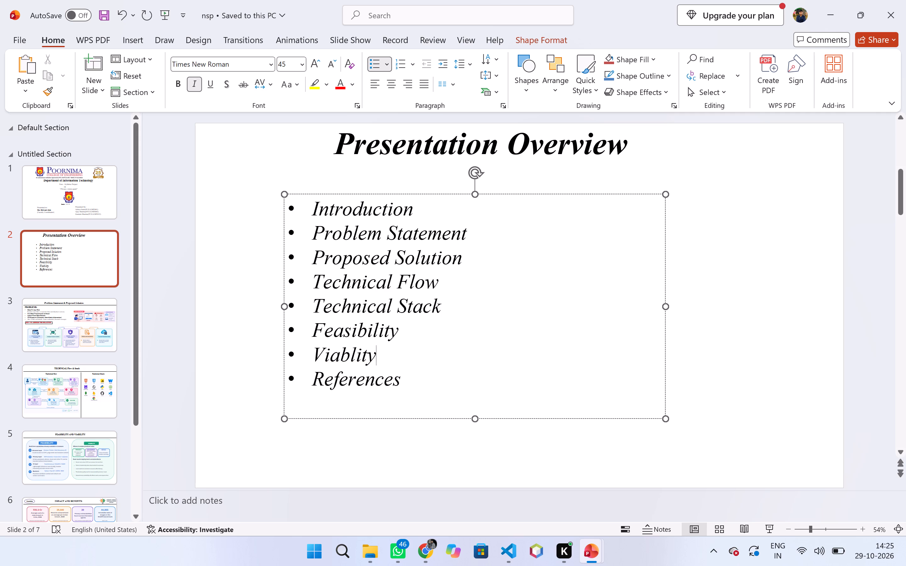
pyautogui.click(461, 383)
# Delete the “Hexabite” oval and the Smart India Hackathon 2026 logo from the “IMPACT AND BENEFITS” slide.
pyautogui.click(49, 507)
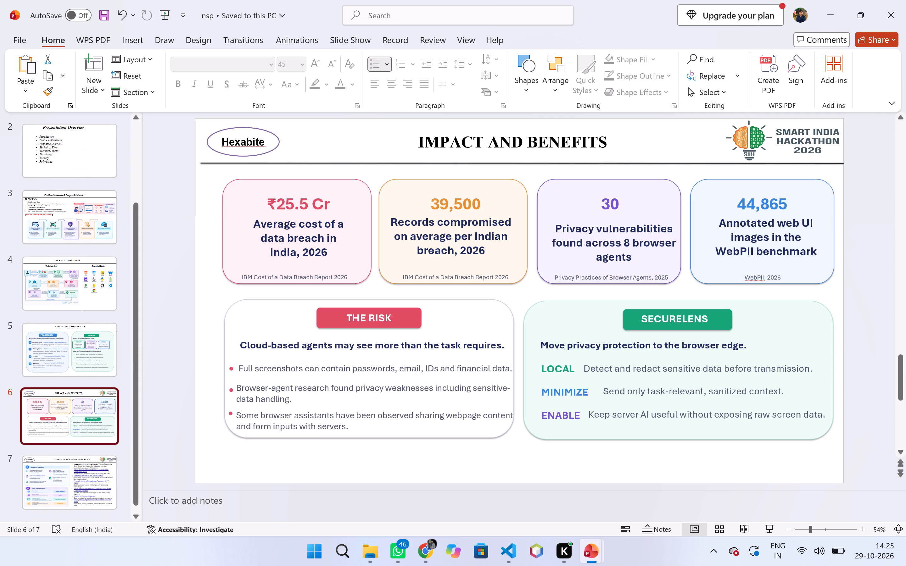
pyautogui.click(247, 139)
pyautogui.press('BackSpace')
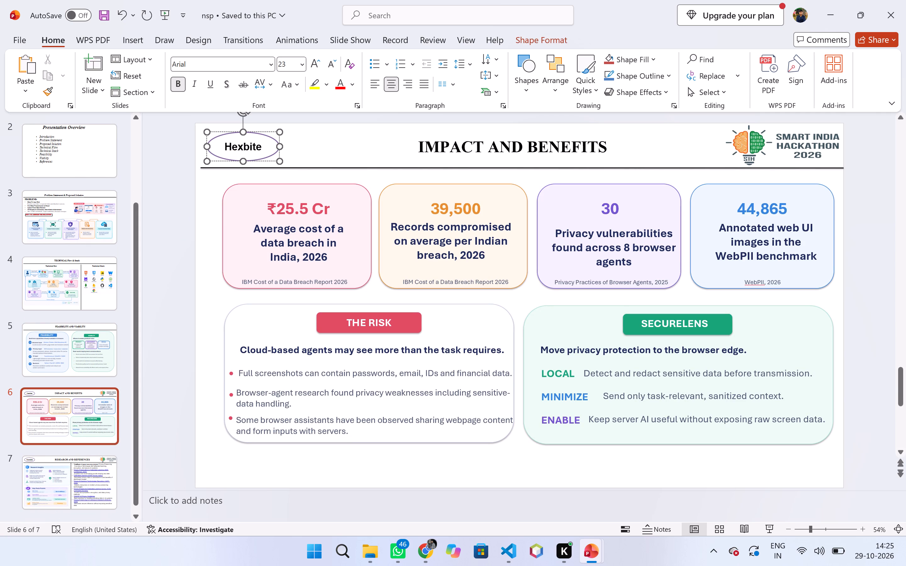
pyautogui.click(260, 132)
pyautogui.press('BackSpace')
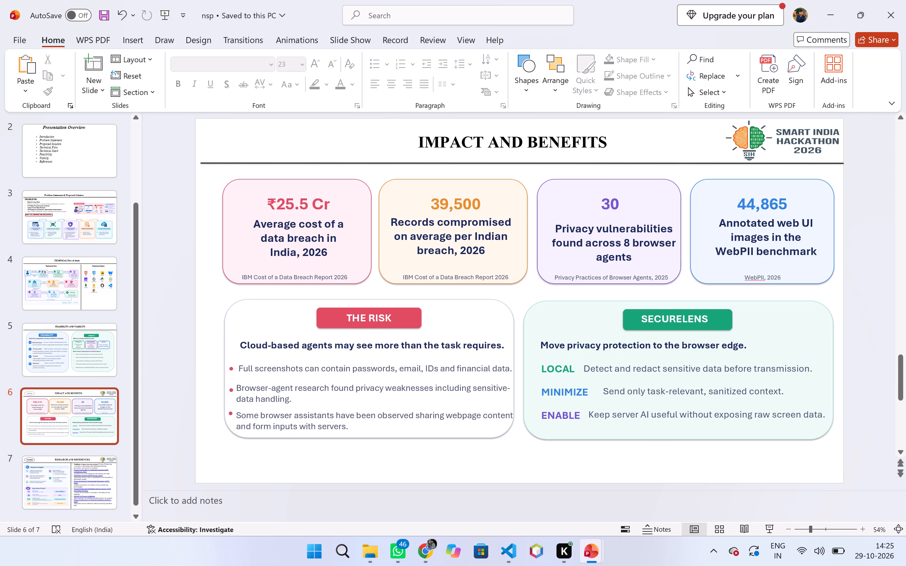
pyautogui.click(740, 131)
pyautogui.press('BackSpace')
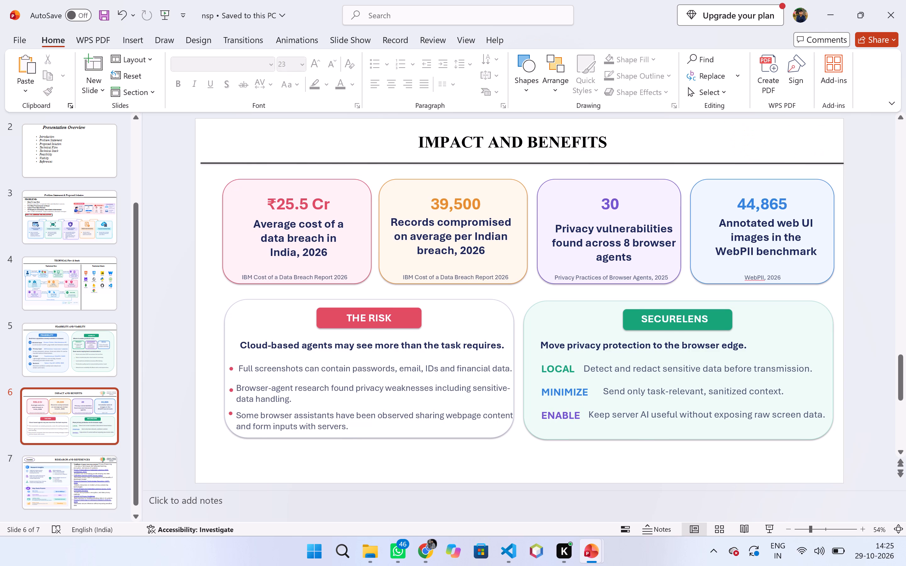
# Review the slides from “RESEARCH AND REFERENCES” back to “Presentation Overview”, comparing their titles and contents with the overview list.
pyautogui.click(102, 475)
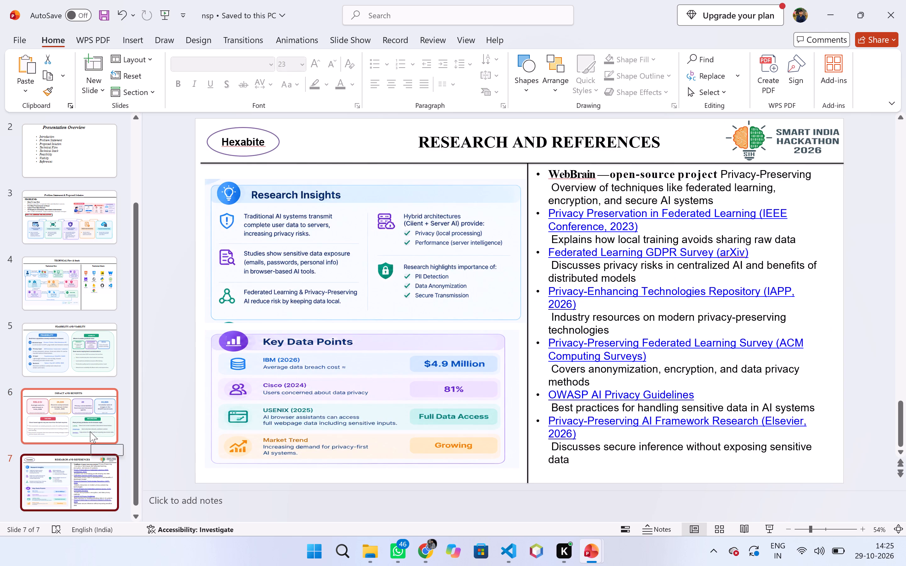
pyautogui.click(95, 415)
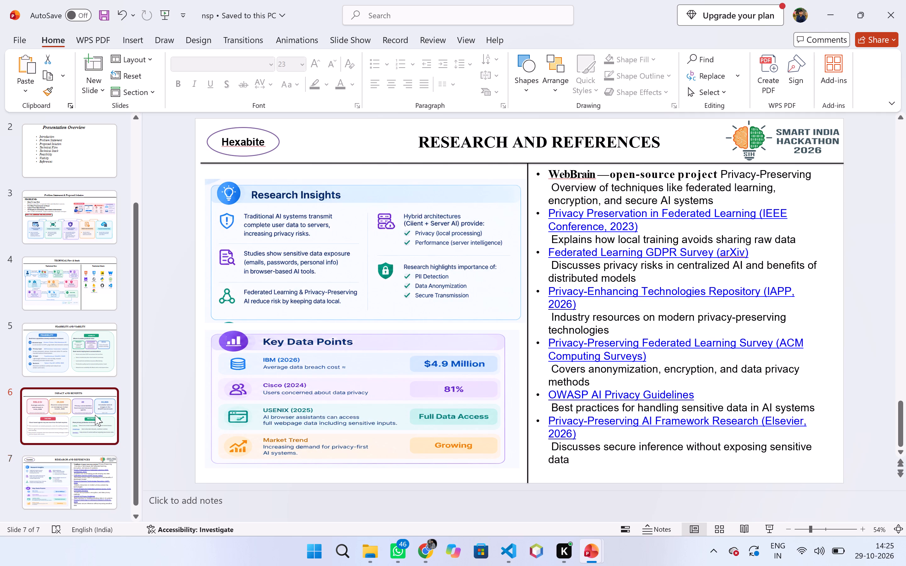
pyautogui.click(93, 360)
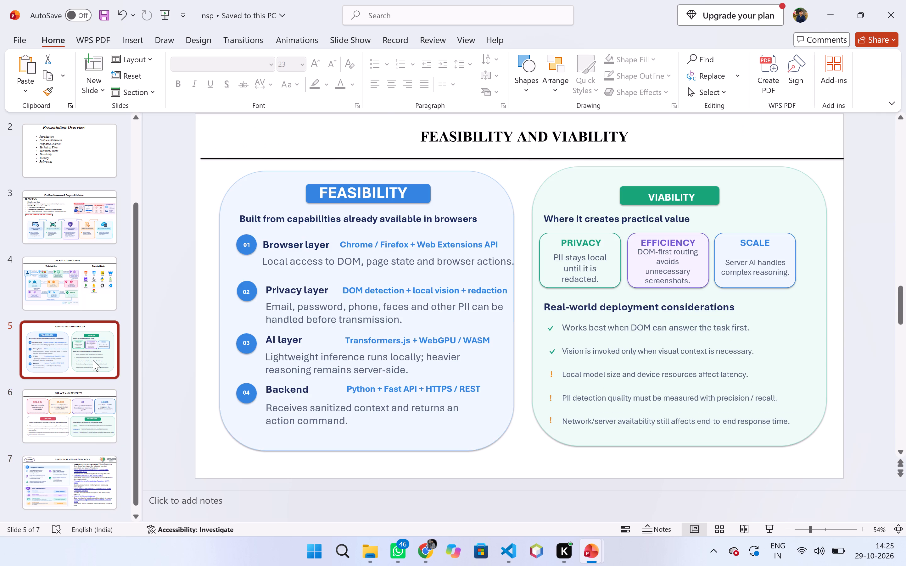
pyautogui.click(90, 308)
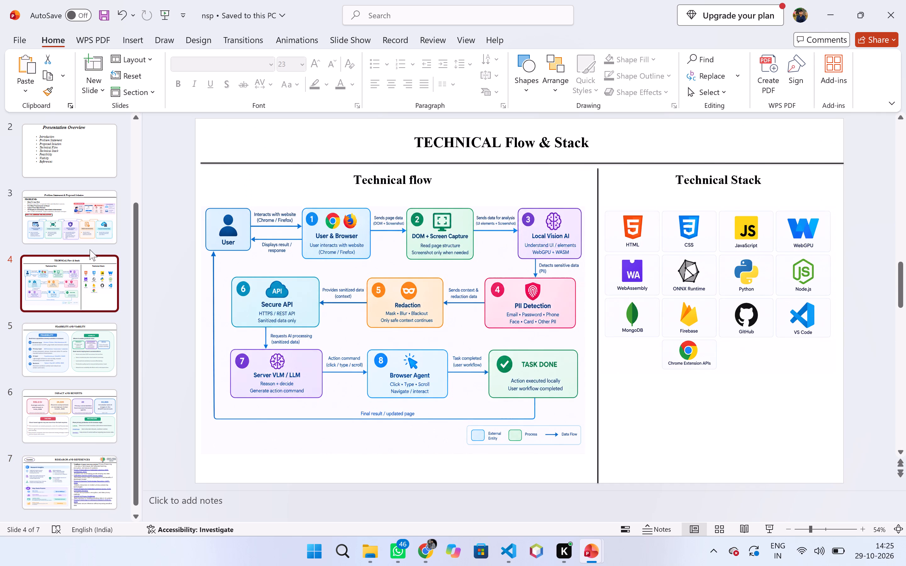
pyautogui.click(88, 227)
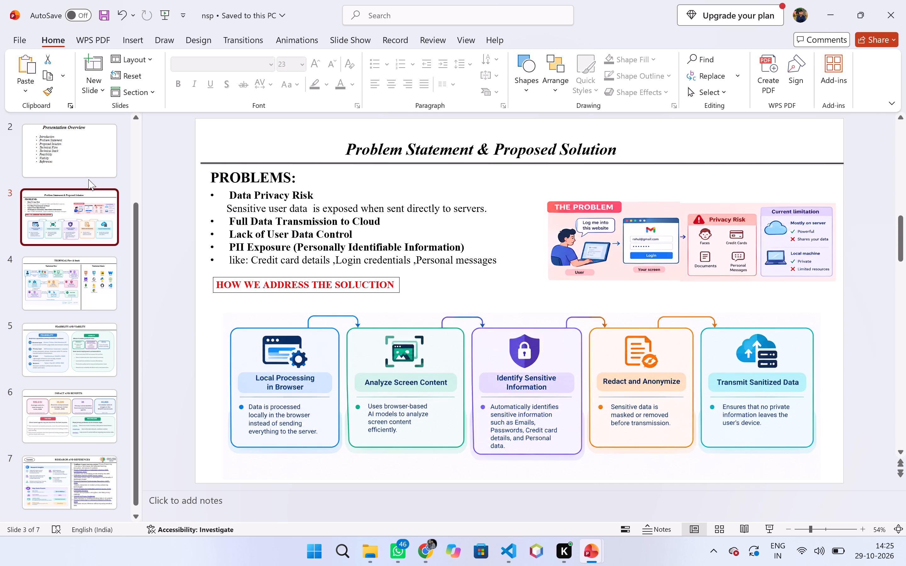
pyautogui.click(90, 160)
pyautogui.scroll(2, 90, 160)
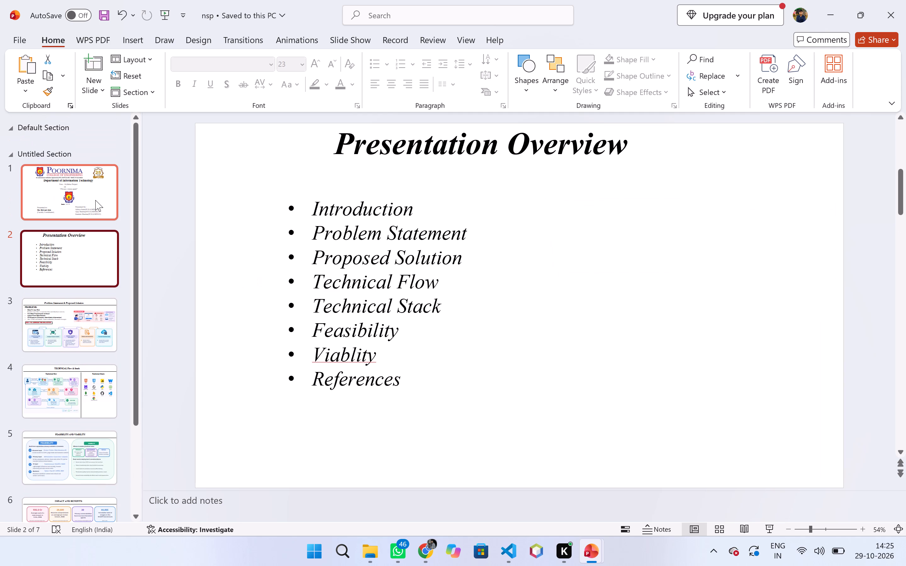
pyautogui.scroll(2, 95, 200)
# Save the nsp presentation.
pyautogui.hotkey('ctrl', 's')
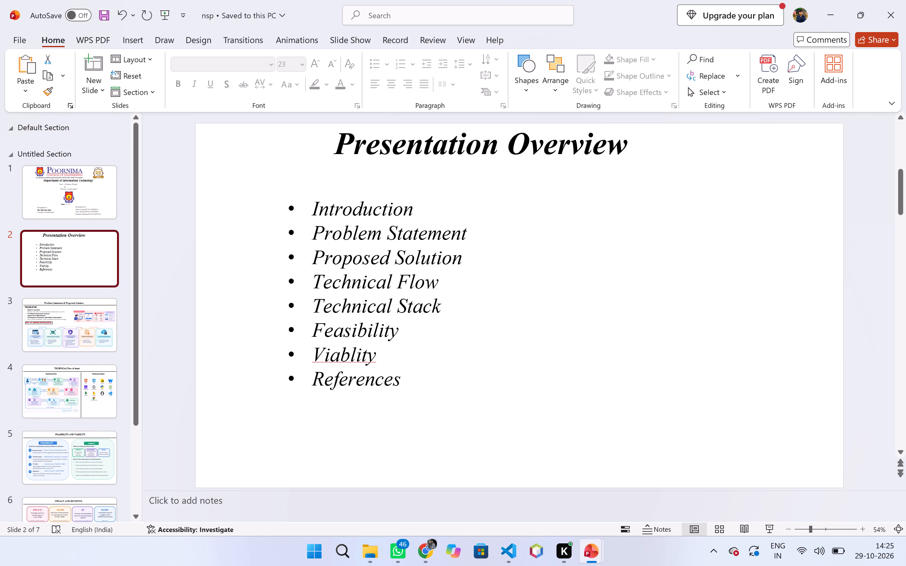
pyautogui.hotkey('ctrl', 's')
# Minimize the nsp presentation window to bring the NSP_Project_PPT presentation into view.
pyautogui.click(589, 557)
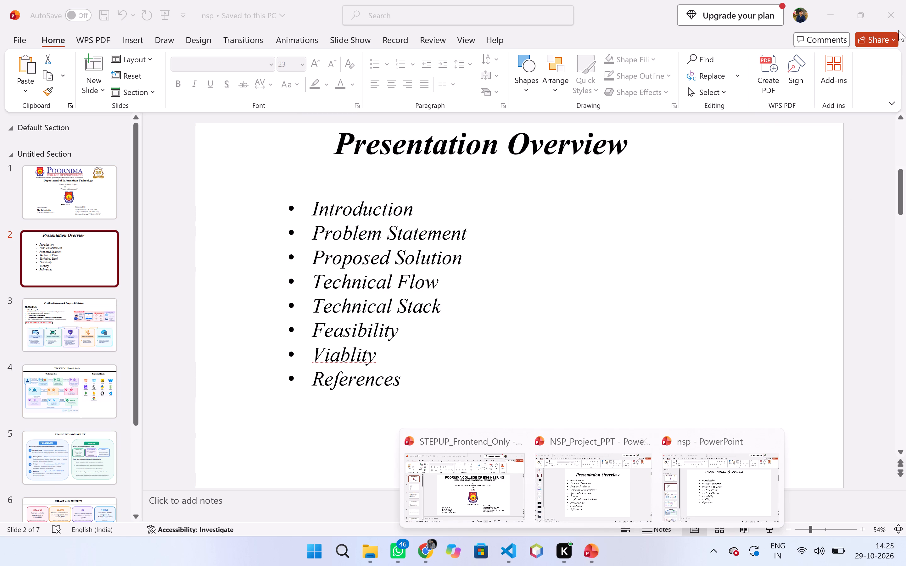
pyautogui.click(837, 13)
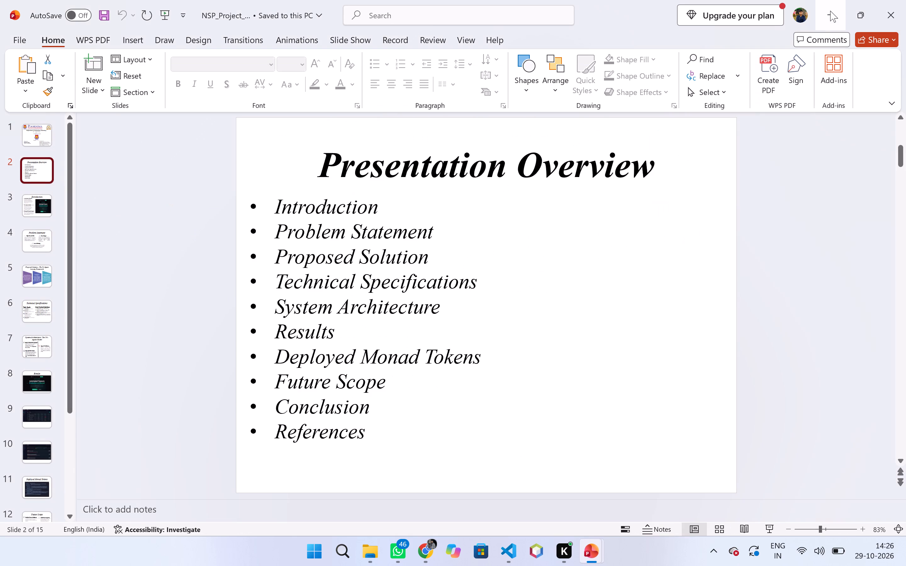
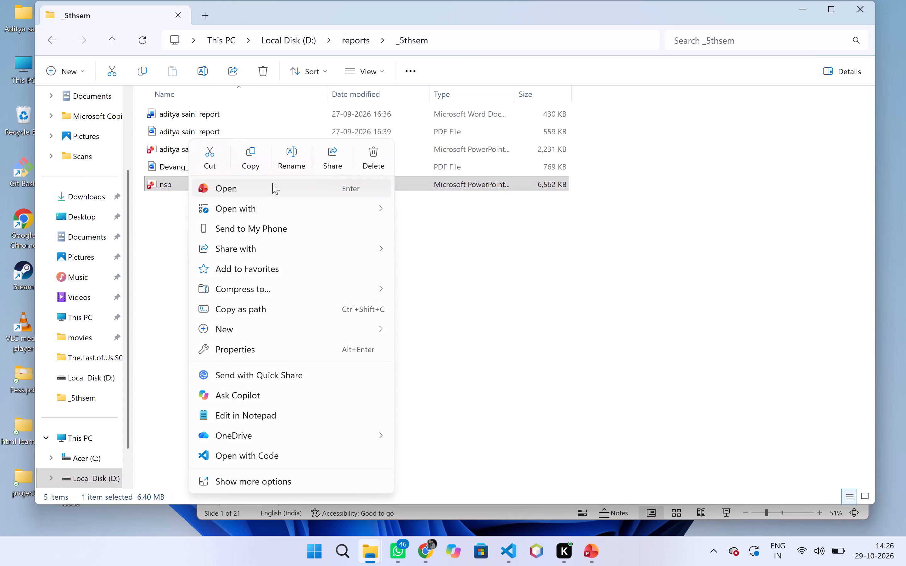
# Copy the nsp presentation file from the _5thsem folder to the clipboard.
pyautogui.click(242, 154)
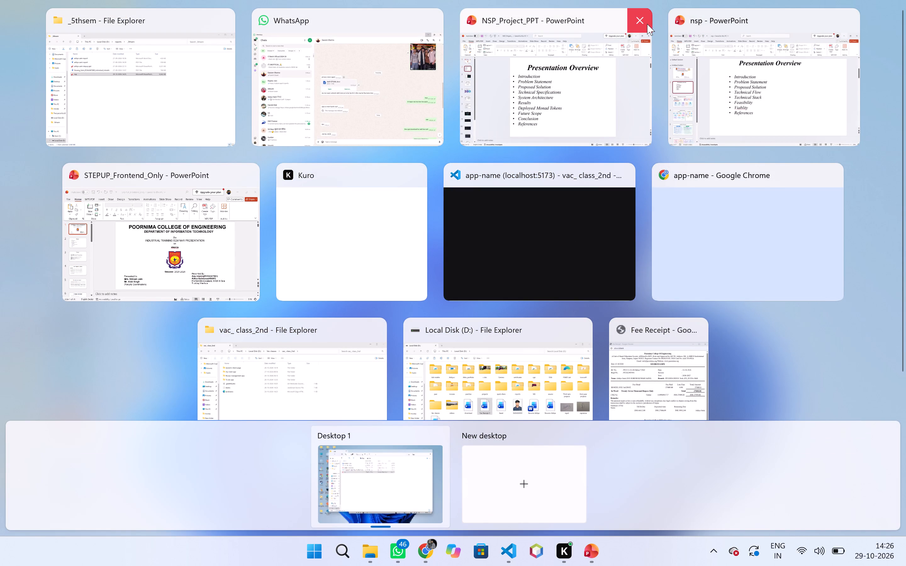
# Close the open NSP_Project_PPT, nsp and STEPUP_Frontend_Only presentation windows.
pyautogui.click(647, 24)
pyautogui.click(749, 21)
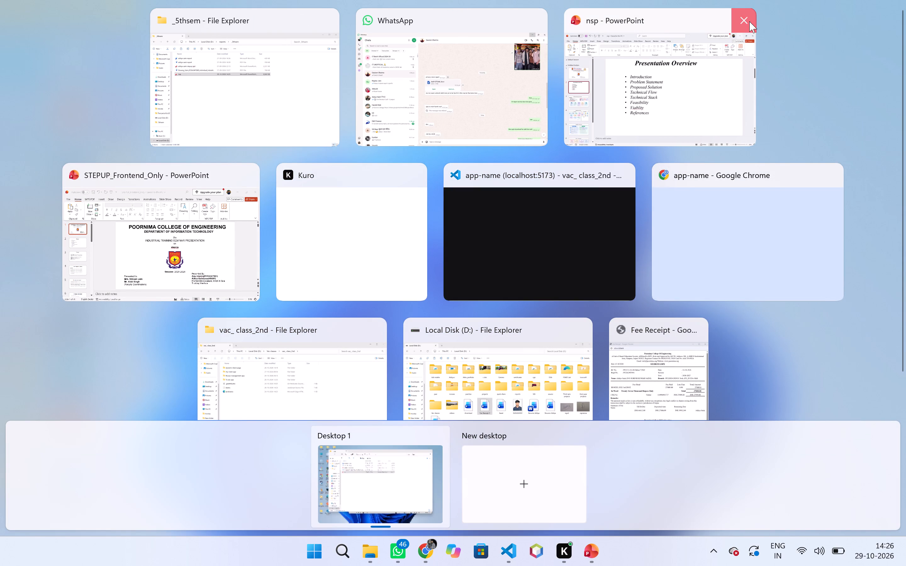
pyautogui.click(245, 172)
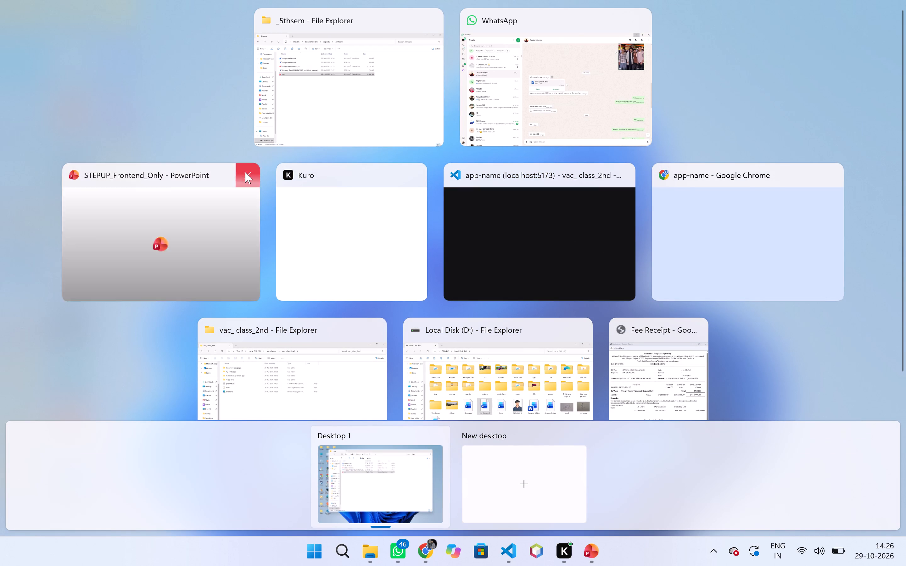
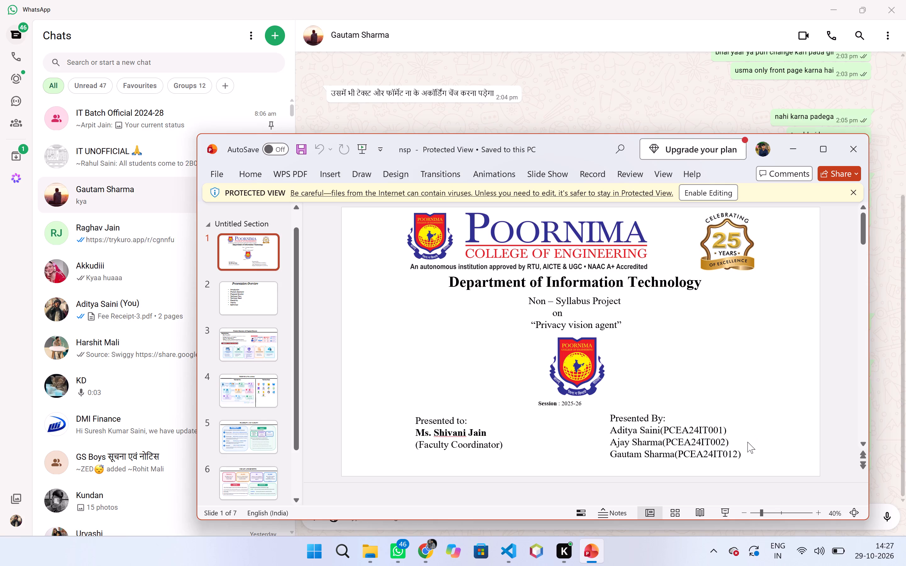
# Enable editing of the protected nsp presentation and delete the “Hexabite” oval and Smart India Hackathon 2026 logo from the “RESEARCH AND REFERENCES” slide.
pyautogui.press('Down')
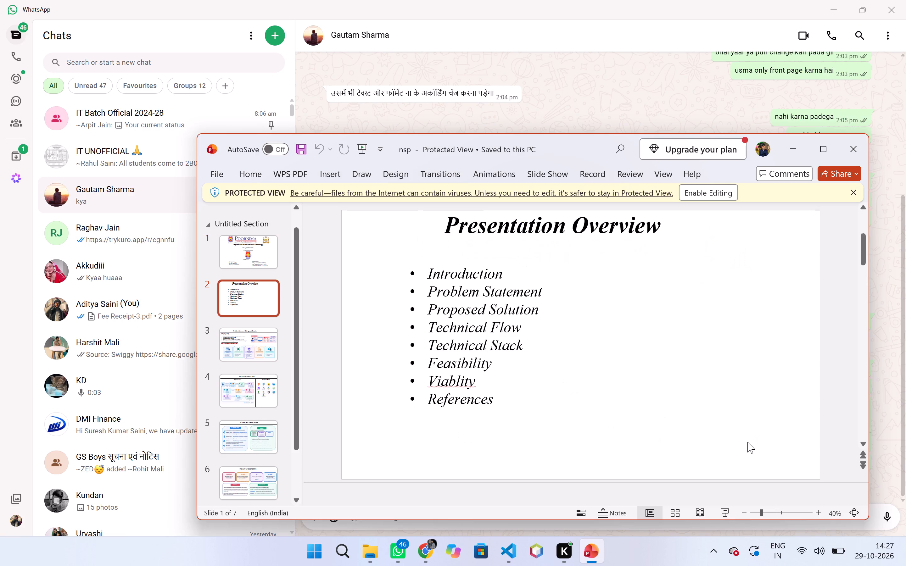
pyautogui.press('Down')
pyautogui.press('Down')
pyautogui.press('Down')
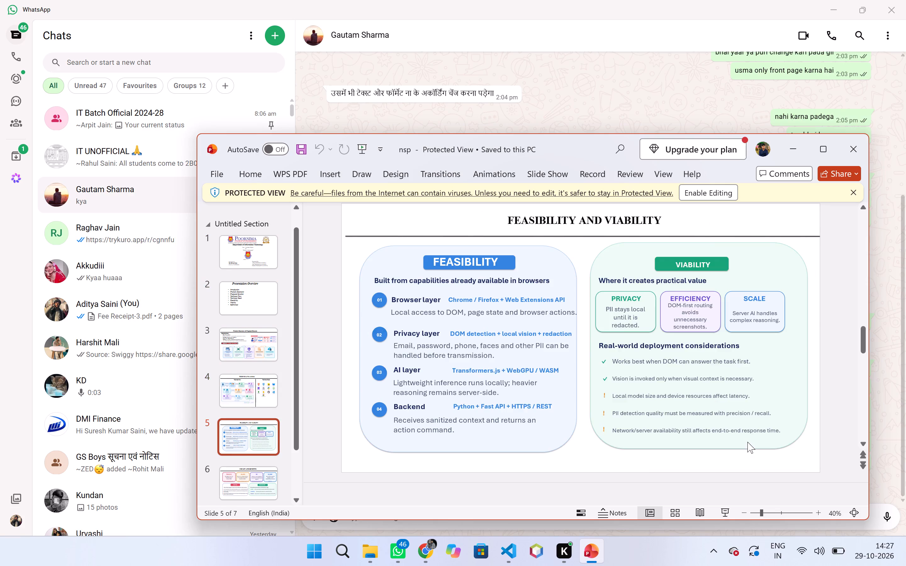
pyautogui.press('Down')
pyautogui.press('Down')
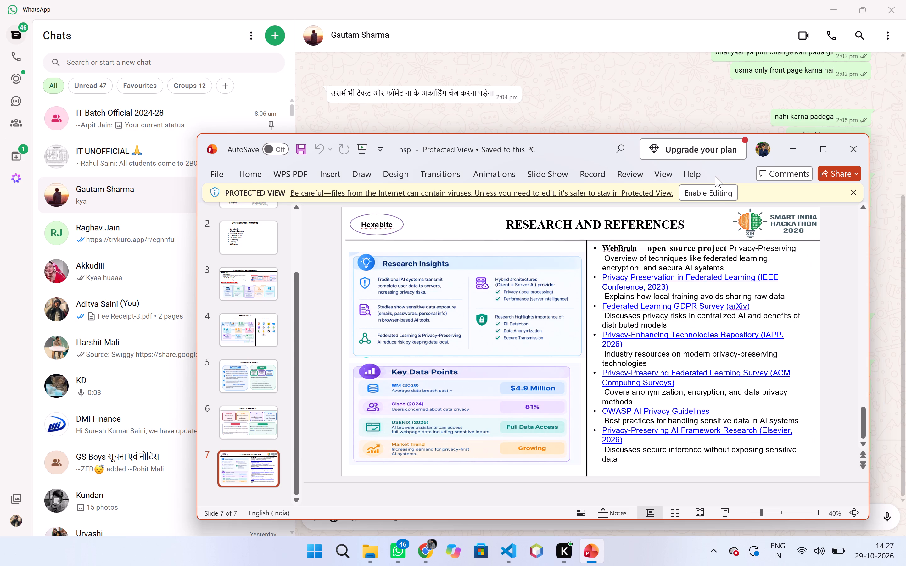
pyautogui.click(714, 191)
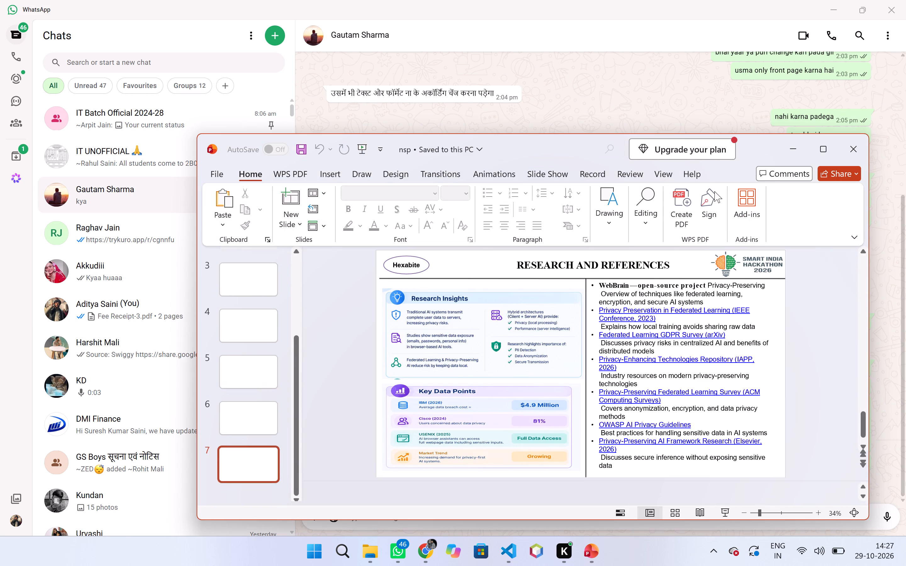
pyautogui.click(414, 266)
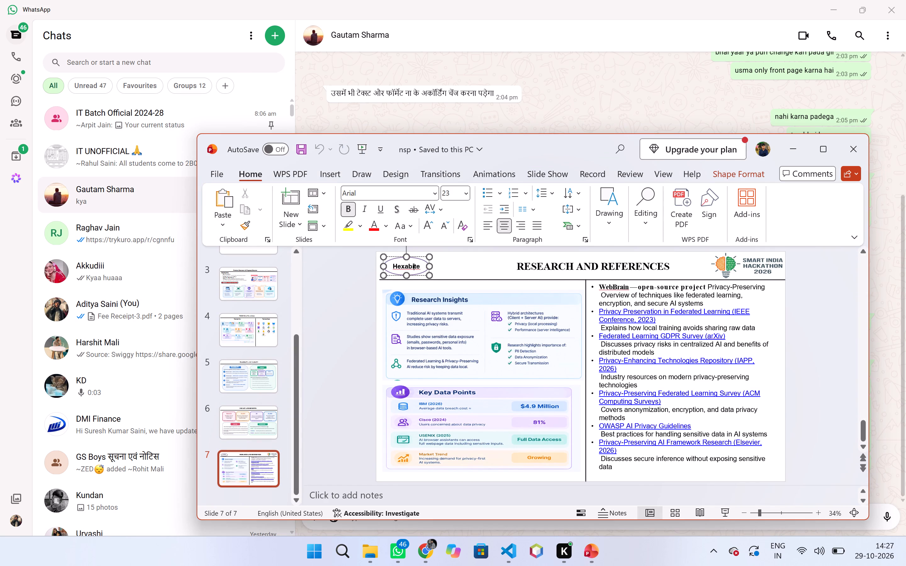
pyautogui.press('BackSpace')
pyautogui.click(424, 267)
pyautogui.press('BackSpace')
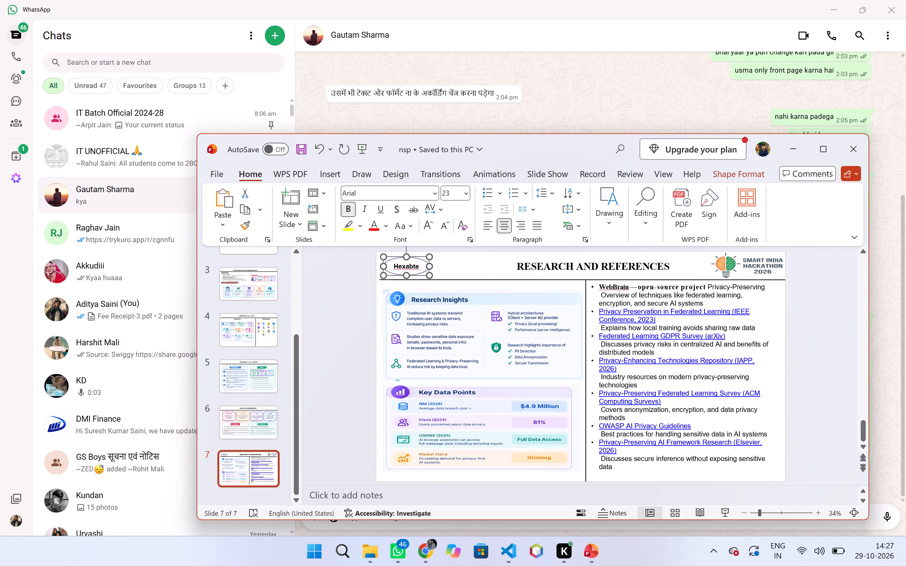
pyautogui.click(778, 263)
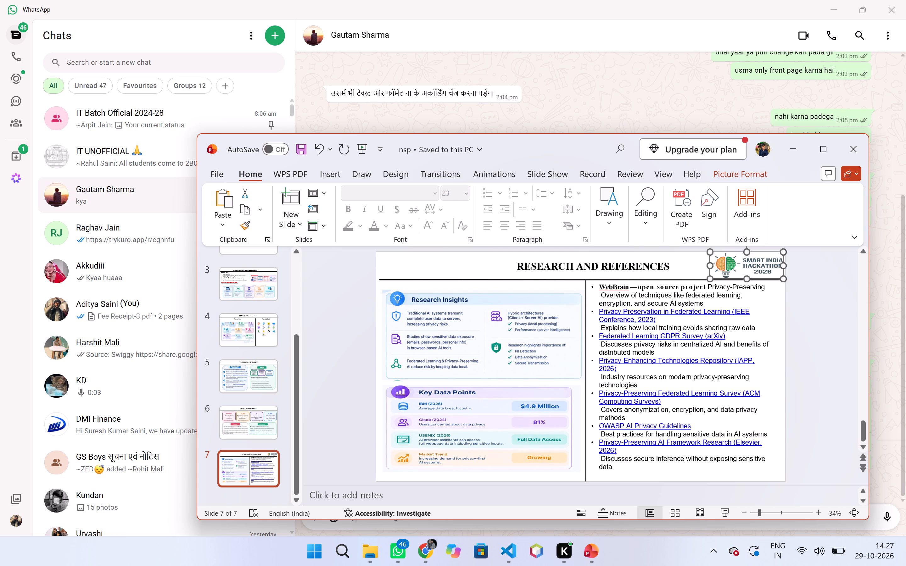
pyautogui.press('BackSpace')
# Save the nsp presentation.
pyautogui.hotkey('ctrl', 's')
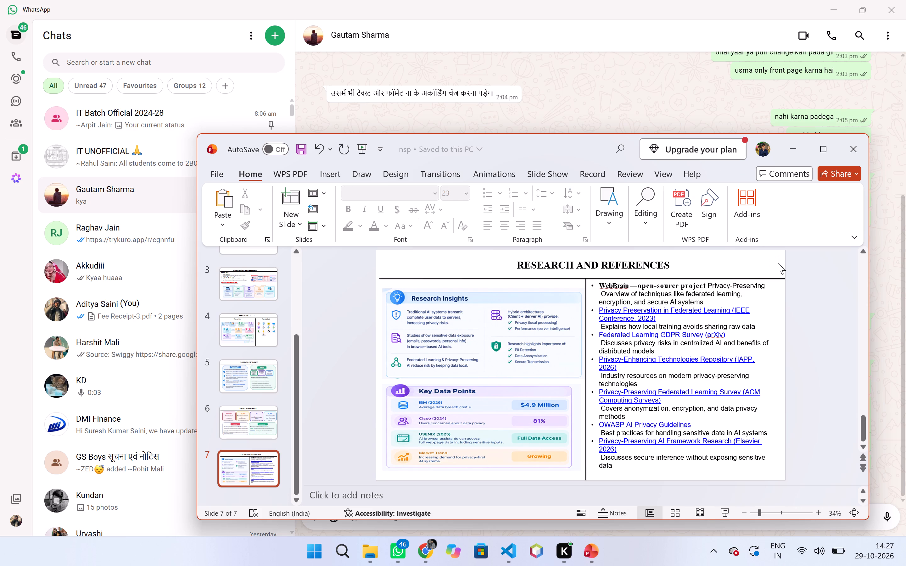
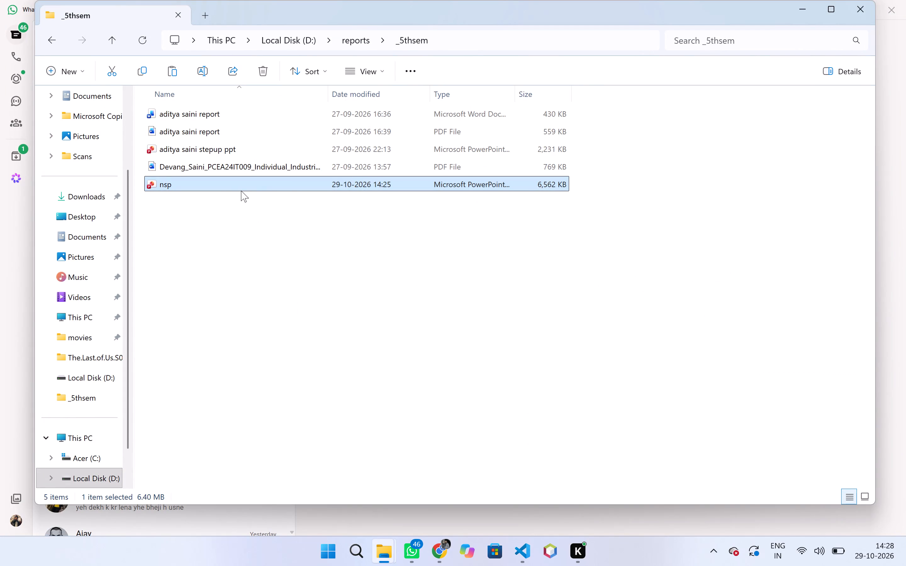
# Open the nsp presentation and delete the “Hexabite” oval and the Smart India Hackathon 2026 logo from the “RESEARCH AND REFERENCES” slide.
pyautogui.doubleClick(242, 190)
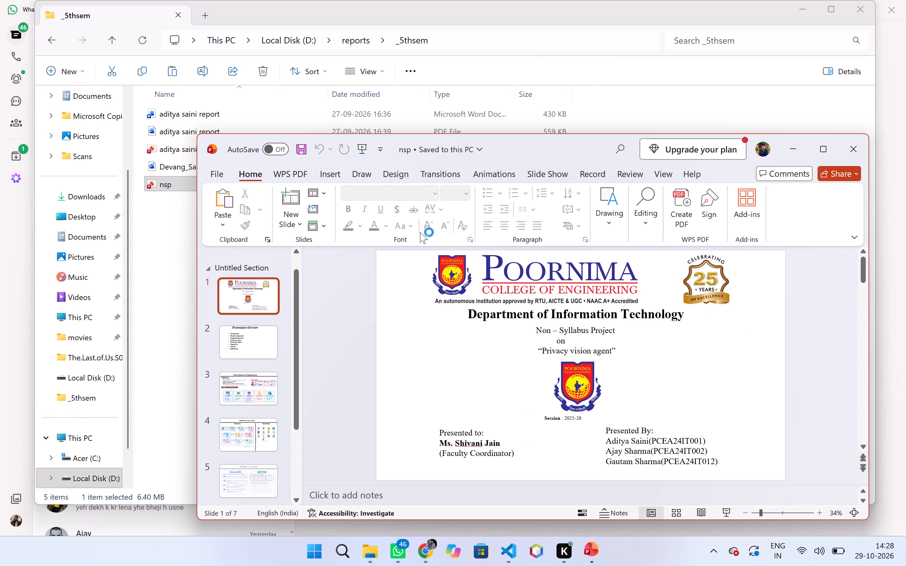
pyautogui.press('Down')
pyautogui.press('Down')
pyautogui.press('Down')
pyautogui.press('Down')
pyautogui.press('Down')
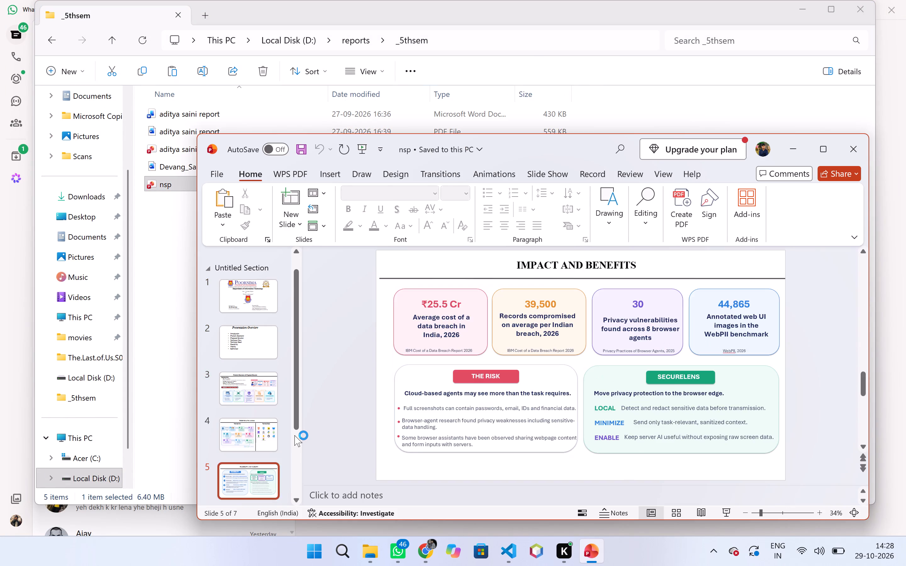
pyautogui.press('Down')
pyautogui.press('Down')
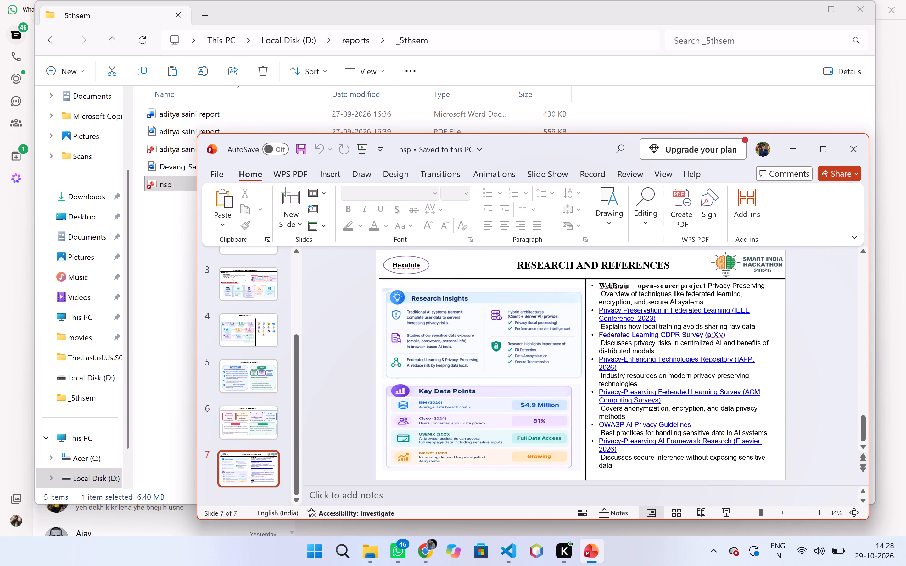
pyautogui.click(419, 268)
pyautogui.press('BackSpace')
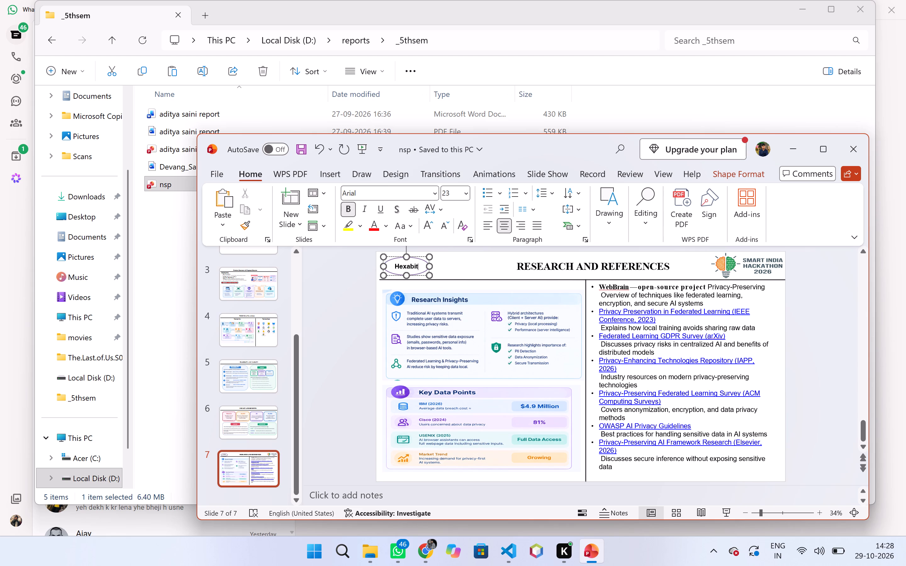
pyautogui.click(421, 259)
pyautogui.press('BackSpace')
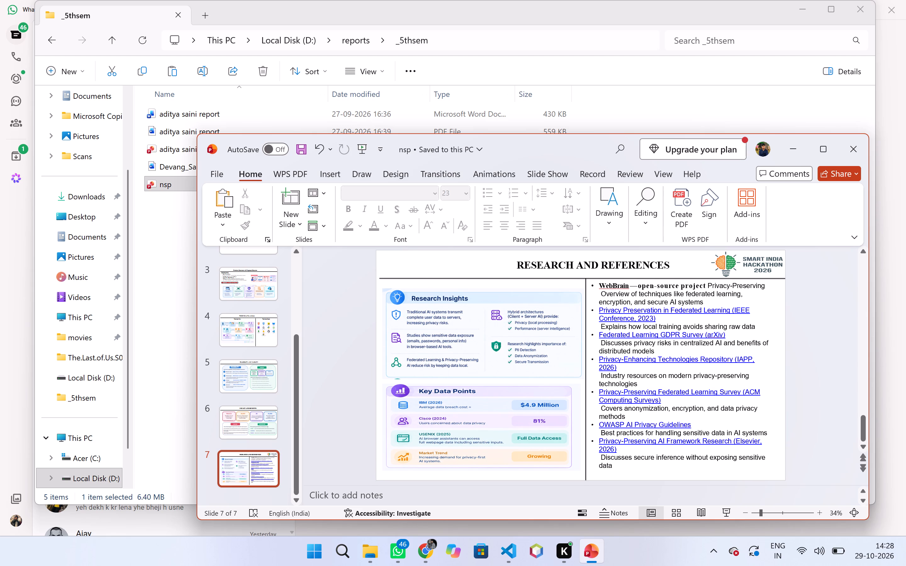
pyautogui.click(754, 268)
pyautogui.press('BackSpace')
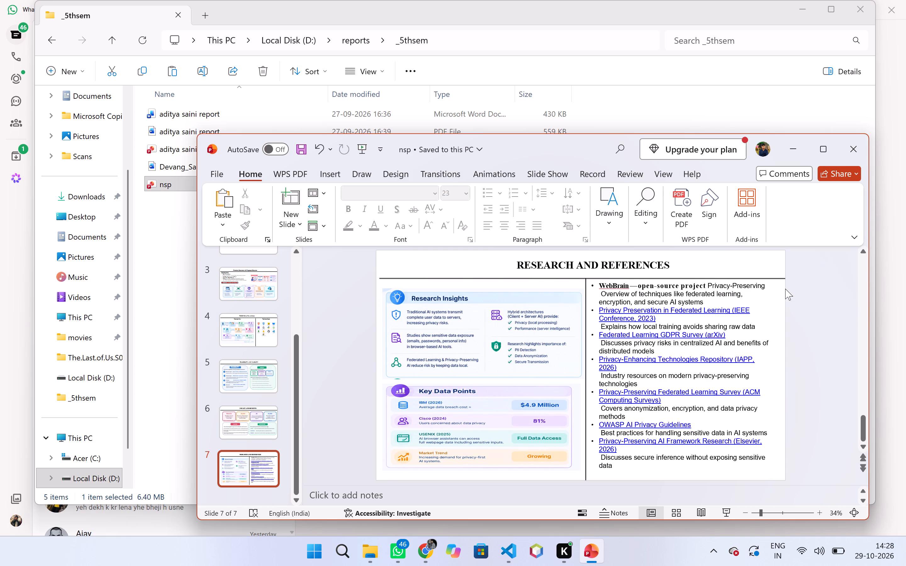
# Save the nsp presentation and close it.
pyautogui.hotkey('ctrl', 's')
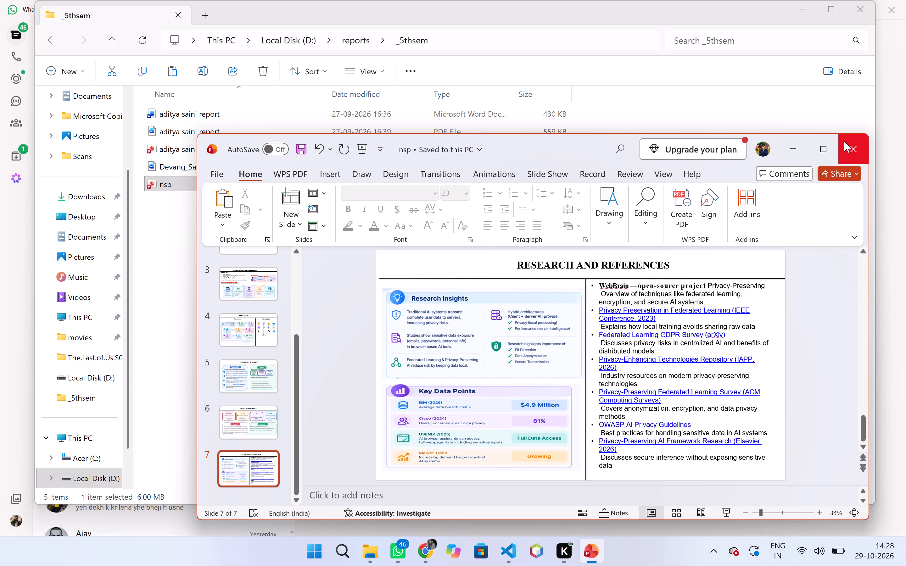
pyautogui.click(844, 141)
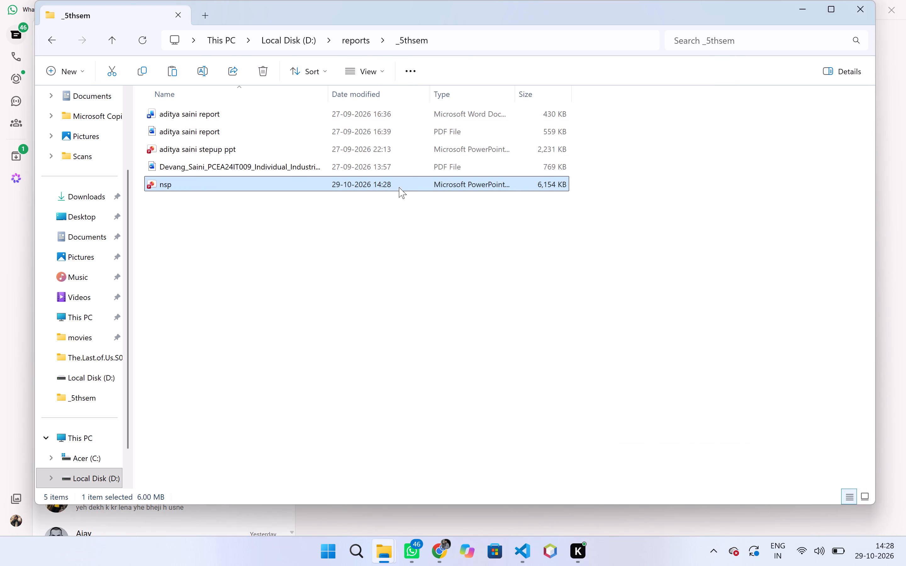
# Reopen the nsp presentation, check its slides through “RESEARCH AND REFERENCES” for leftover hackathon branding, and close it.
pyautogui.doubleClick(401, 183)
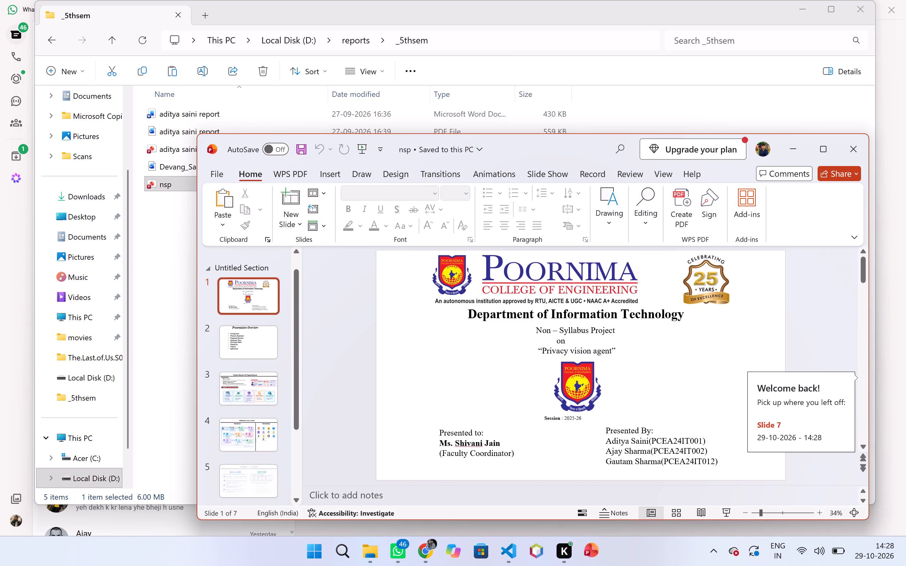
pyautogui.scroll(-10, 506, 260)
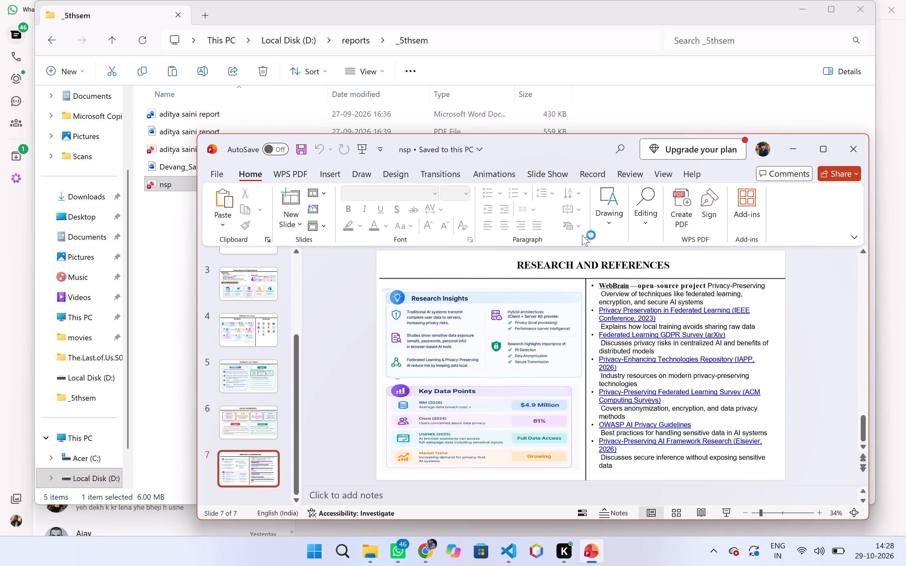
pyautogui.click(851, 153)
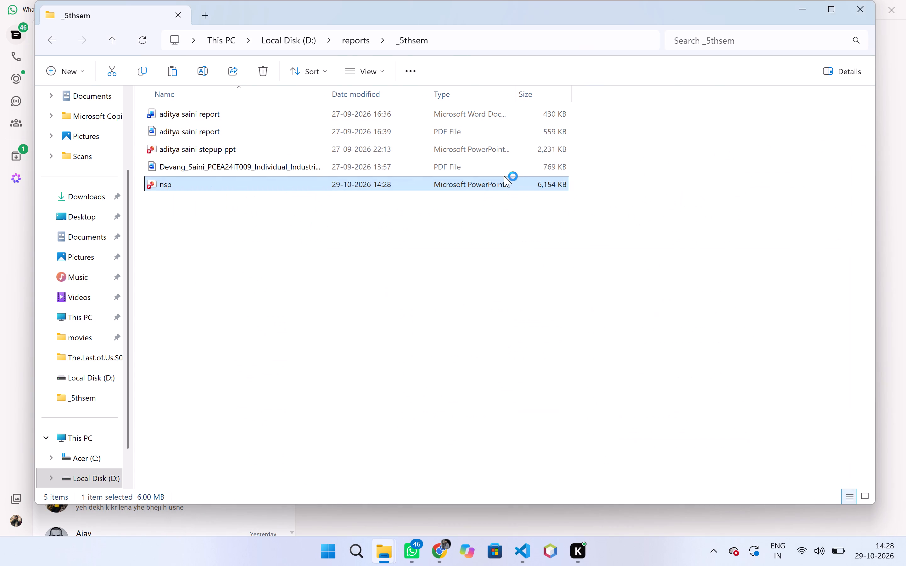
# Copy the nsp presentation file from the _5thsem folder.
pyautogui.click(504, 182)
pyautogui.rightClick(504, 182)
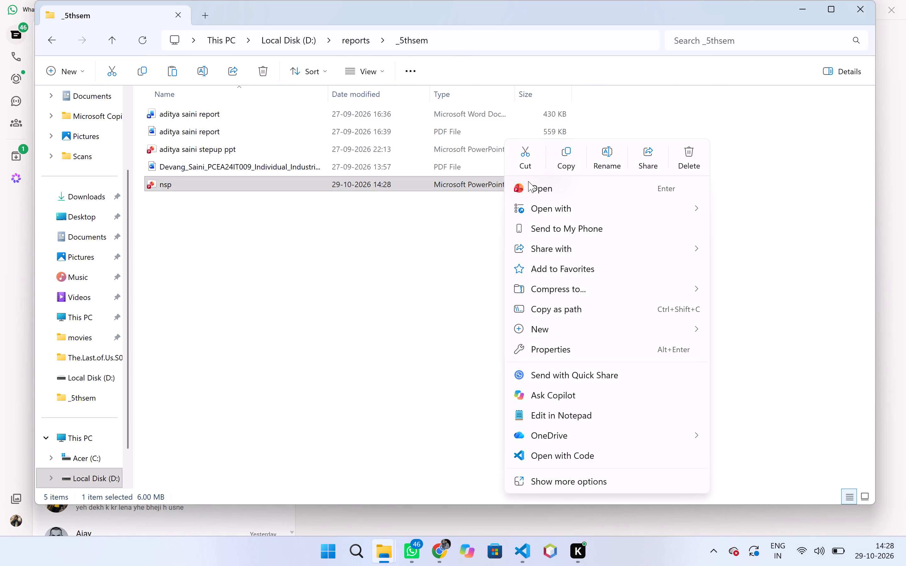
pyautogui.click(572, 158)
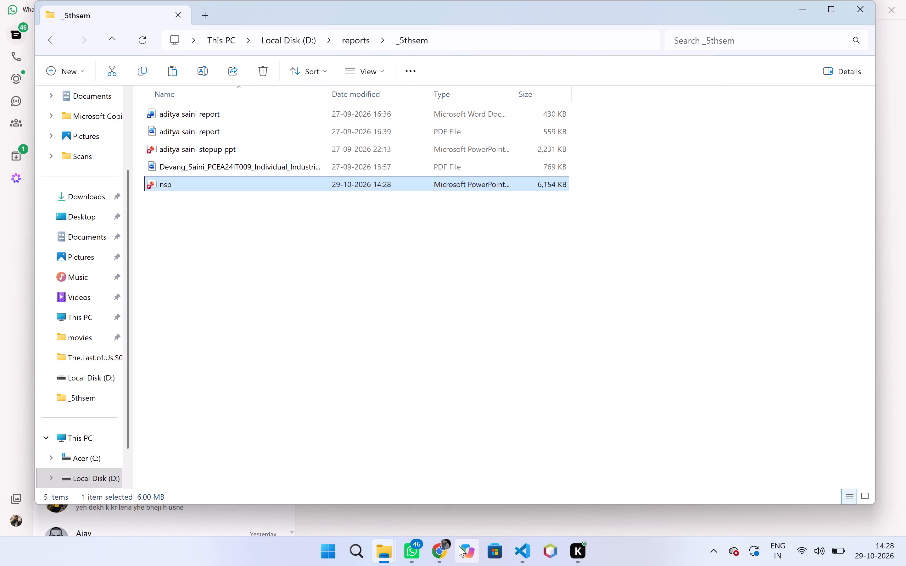